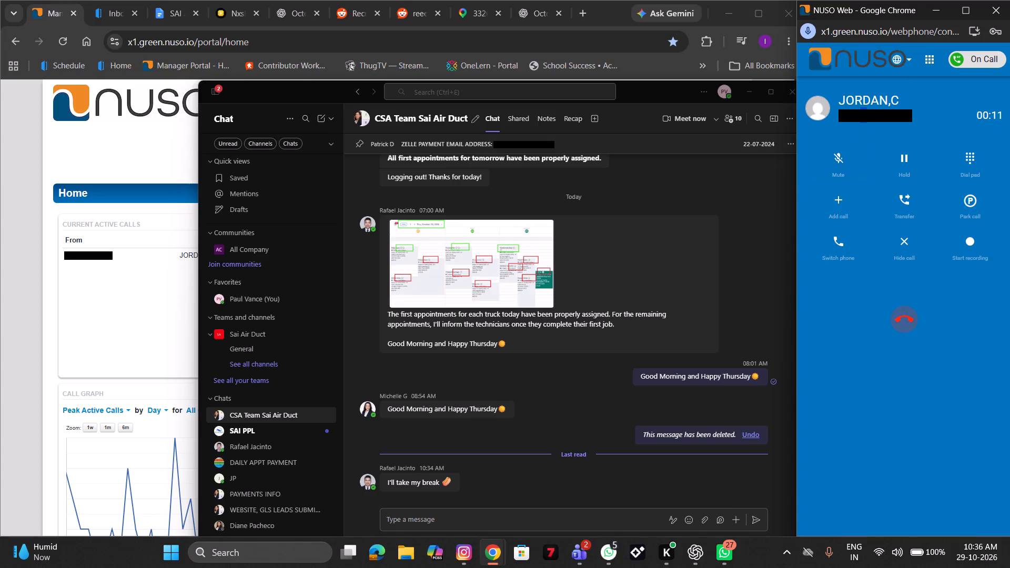
Copy the caller's phone number from the active call into a new browser tab's address bar and delete the surplus trailing characters.
{"action": "left_click", "coordinate": [861, 116]}
{"action": "key", "text": "ctrl+c"}
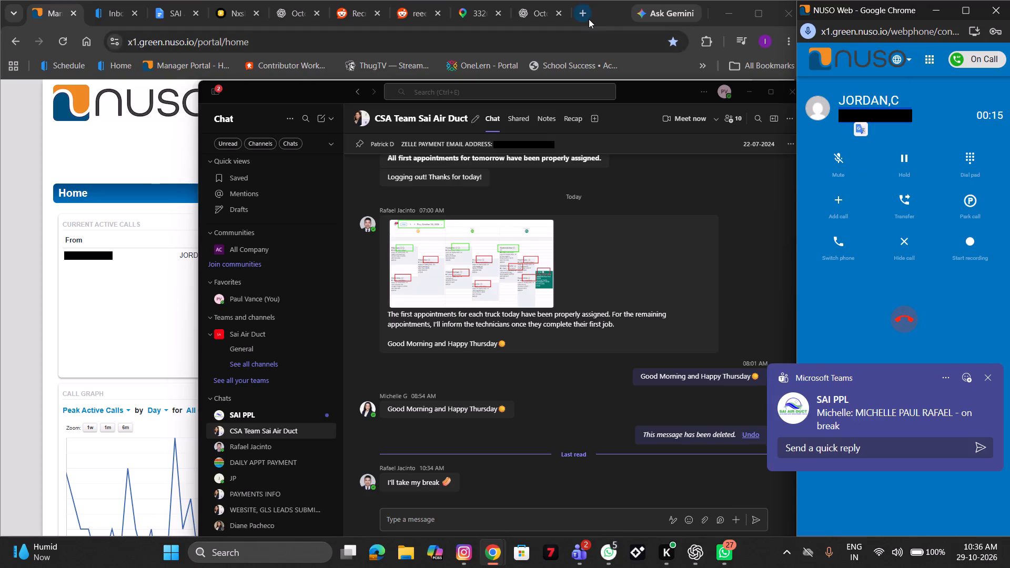
{"action": "left_click", "coordinate": [589, 19]}
{"action": "key", "text": "ctrl+v"}
{"action": "key", "text": "BackSpace"}
{"action": "key", "text": "BackSpace"}
{"action": "key", "text": "BackSpace"}
{"action": "key", "text": "BackSpace"}
{"action": "key", "text": "BackSpace"}
{"action": "key", "text": "BackSpace"}
{"action": "key", "text": "BackSpace"}
{"action": "key", "text": "BackSpace"}
{"action": "key", "text": "BackSpace"}
{"action": "key", "text": "BackSpace"}
{"action": "key", "text": "BackSpace"}
{"action": "key", "text": "BackSpace"}
{"action": "key", "text": "BackSpace"}
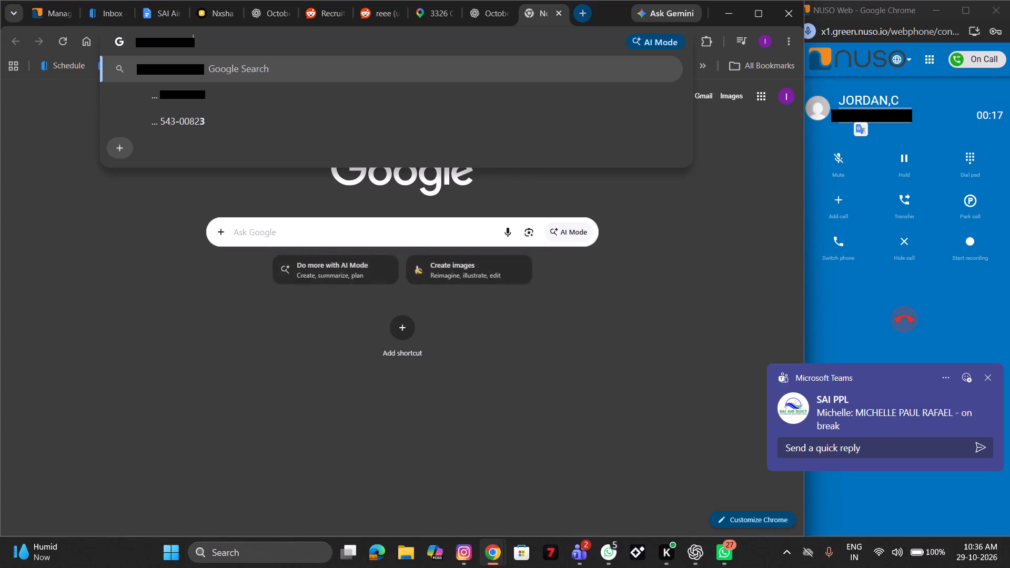
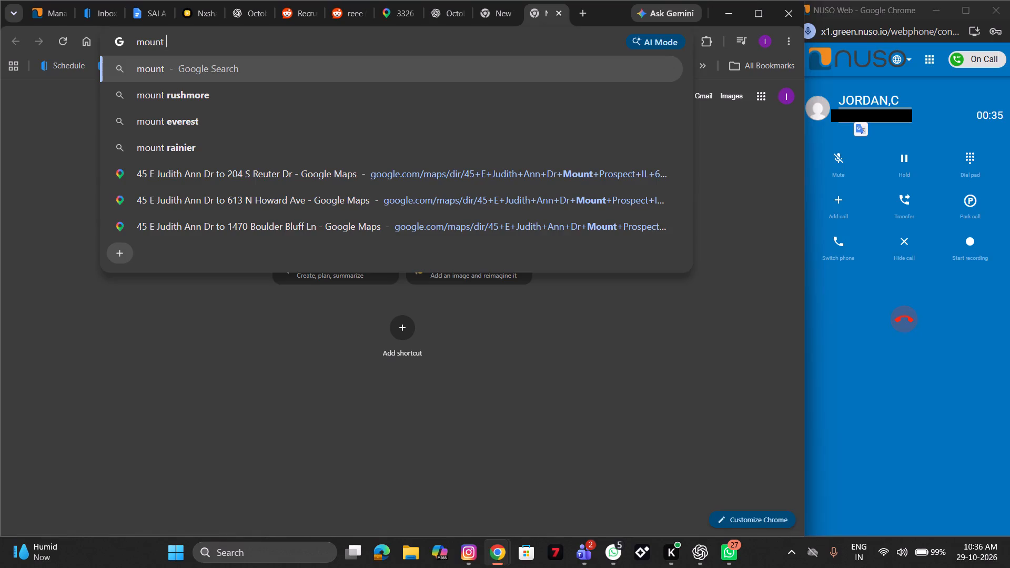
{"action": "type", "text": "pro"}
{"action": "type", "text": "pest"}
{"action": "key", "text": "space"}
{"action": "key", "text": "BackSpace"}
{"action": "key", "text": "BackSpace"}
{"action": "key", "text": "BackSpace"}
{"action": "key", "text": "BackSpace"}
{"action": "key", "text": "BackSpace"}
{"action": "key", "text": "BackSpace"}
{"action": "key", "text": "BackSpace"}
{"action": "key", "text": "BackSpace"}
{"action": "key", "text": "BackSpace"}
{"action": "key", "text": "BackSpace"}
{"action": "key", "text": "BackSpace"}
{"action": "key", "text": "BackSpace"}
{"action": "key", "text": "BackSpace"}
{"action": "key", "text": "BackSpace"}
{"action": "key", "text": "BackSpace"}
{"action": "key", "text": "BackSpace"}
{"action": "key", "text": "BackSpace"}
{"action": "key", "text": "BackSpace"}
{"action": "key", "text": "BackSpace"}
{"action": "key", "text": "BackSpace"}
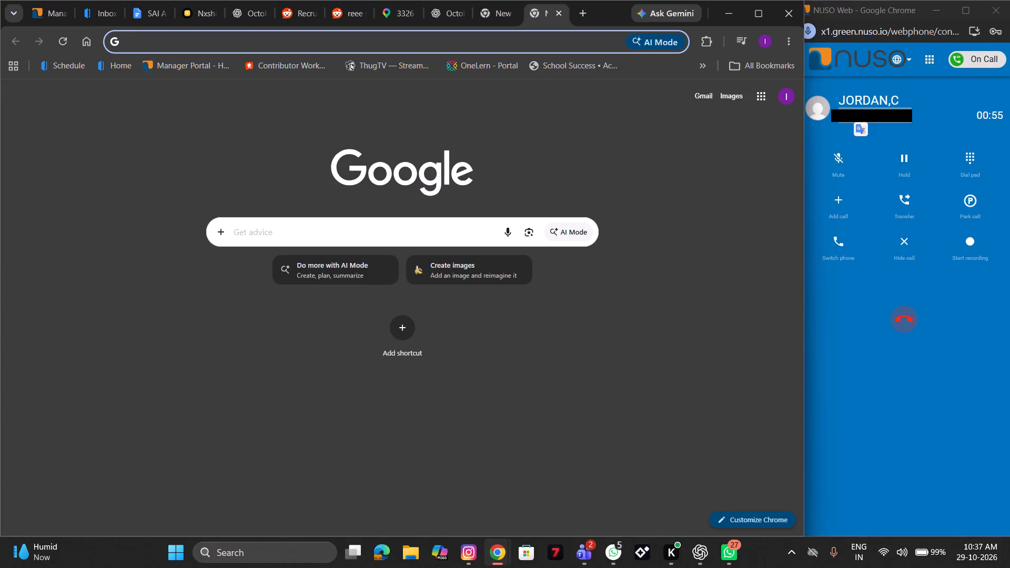
Search the web for the caller's full street address, including the house number, street name and town.
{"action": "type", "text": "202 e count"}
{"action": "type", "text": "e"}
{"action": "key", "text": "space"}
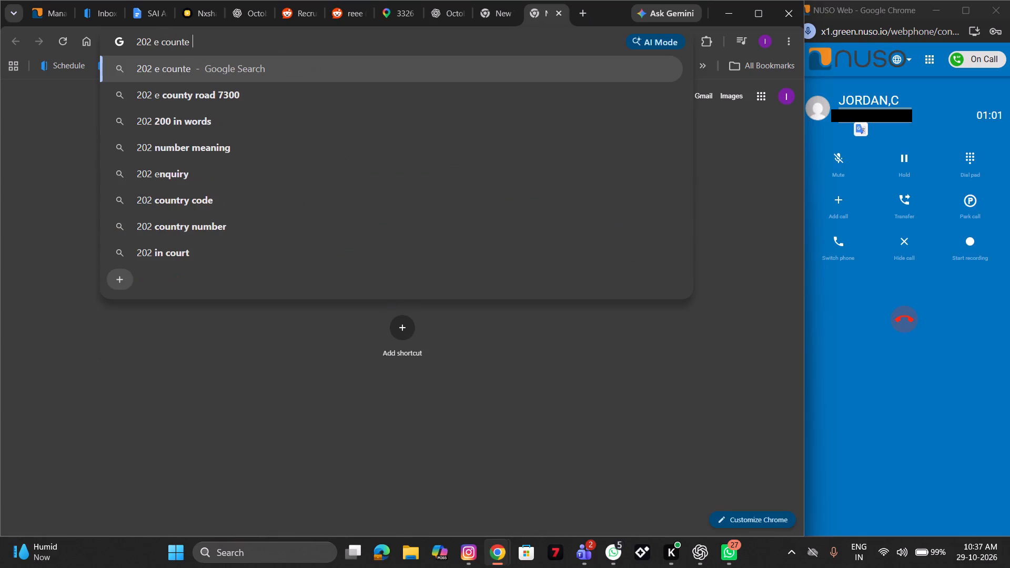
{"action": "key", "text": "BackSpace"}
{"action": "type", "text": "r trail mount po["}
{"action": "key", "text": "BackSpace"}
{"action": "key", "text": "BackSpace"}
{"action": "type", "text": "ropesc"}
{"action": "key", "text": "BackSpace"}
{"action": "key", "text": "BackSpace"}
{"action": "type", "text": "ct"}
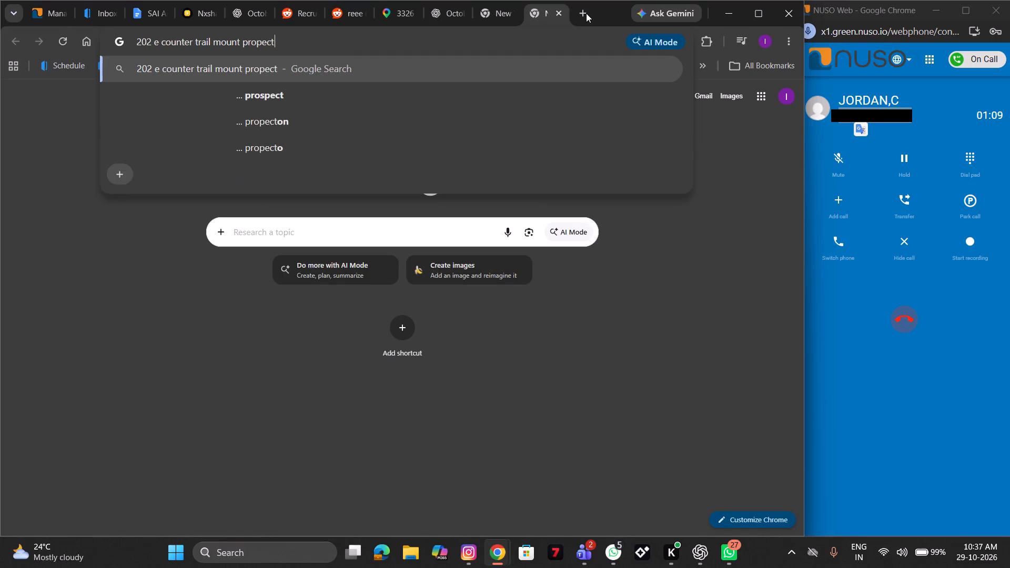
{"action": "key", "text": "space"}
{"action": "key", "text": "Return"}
Examine the address search results and the property overview to check the caller's exact street name while the call continues.
{"action": "scroll", "coordinate": [563, 353], "scroll_direction": "down", "scroll_amount": 4}
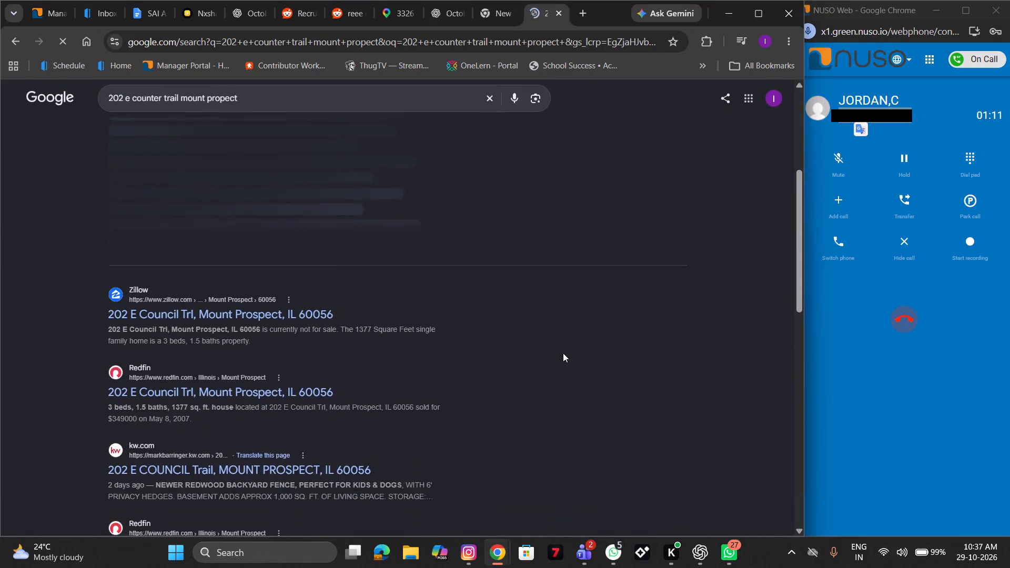
{"action": "scroll", "coordinate": [563, 353], "scroll_direction": "down", "scroll_amount": 3}
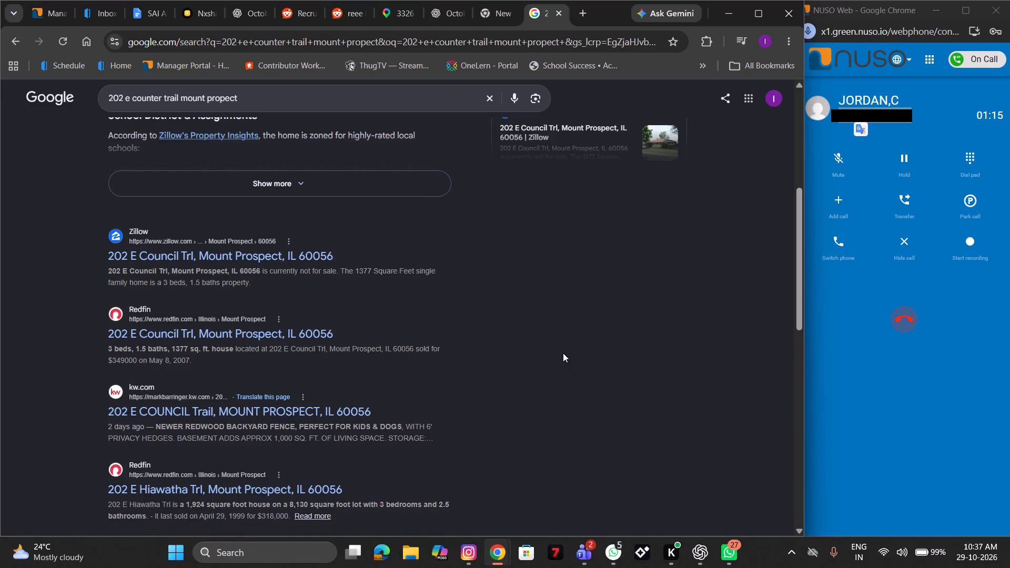
{"action": "left_click", "coordinate": [923, 466]}
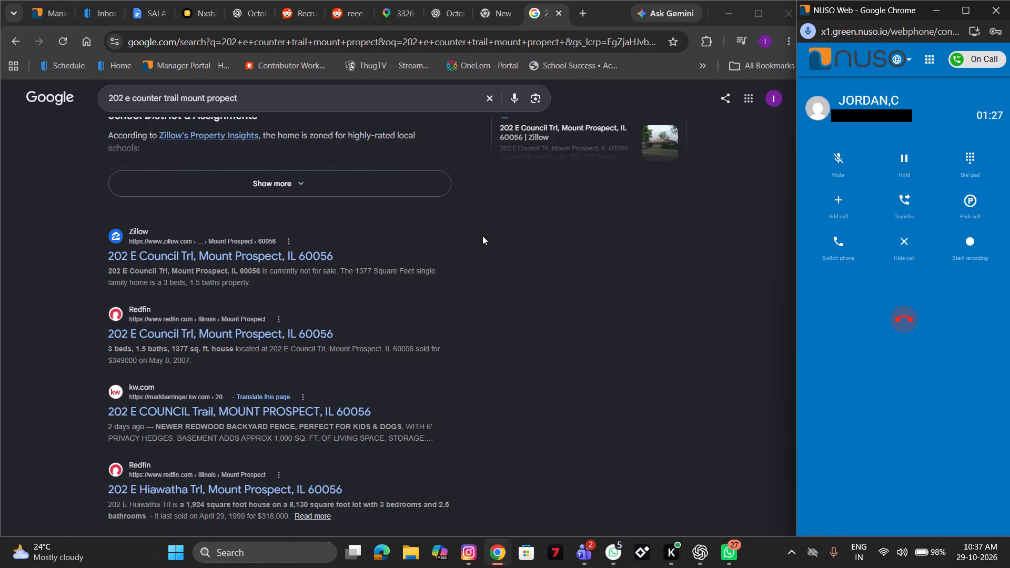
{"action": "scroll", "coordinate": [504, 226], "scroll_direction": "up", "scroll_amount": 2}
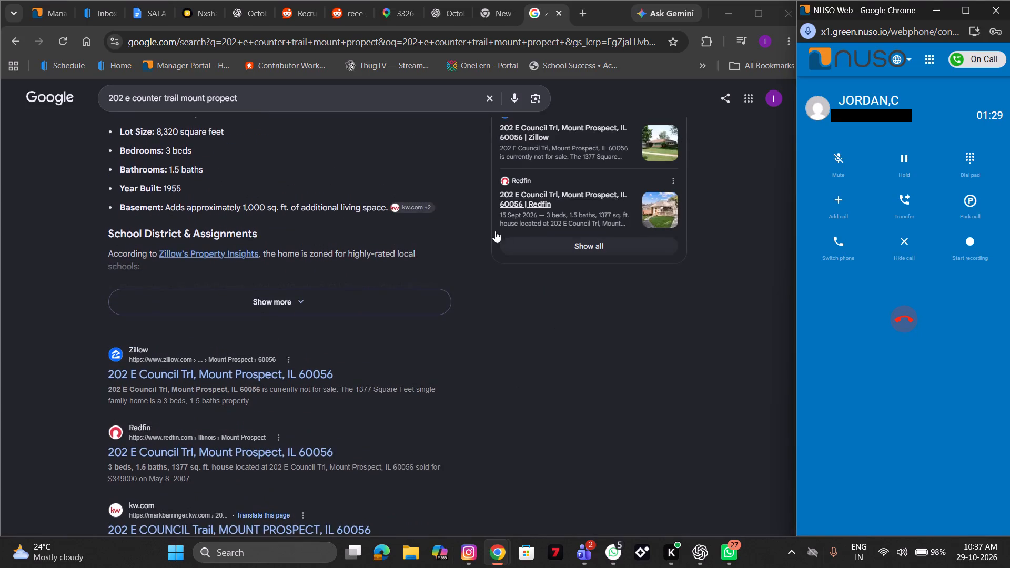
{"action": "scroll", "coordinate": [481, 234], "scroll_direction": "up", "scroll_amount": 1}
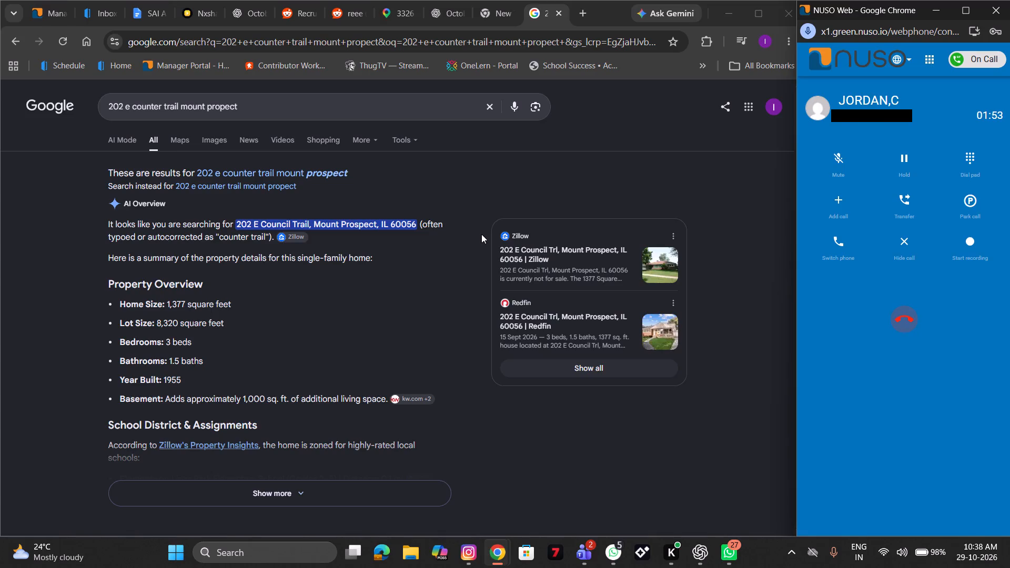
{"action": "scroll", "coordinate": [481, 234], "scroll_direction": "up", "scroll_amount": 1}
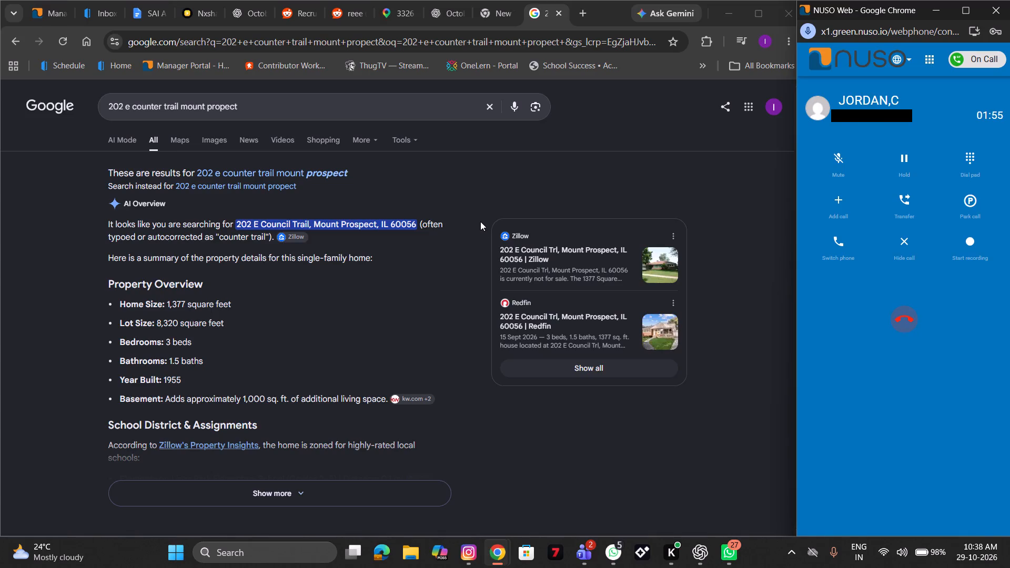
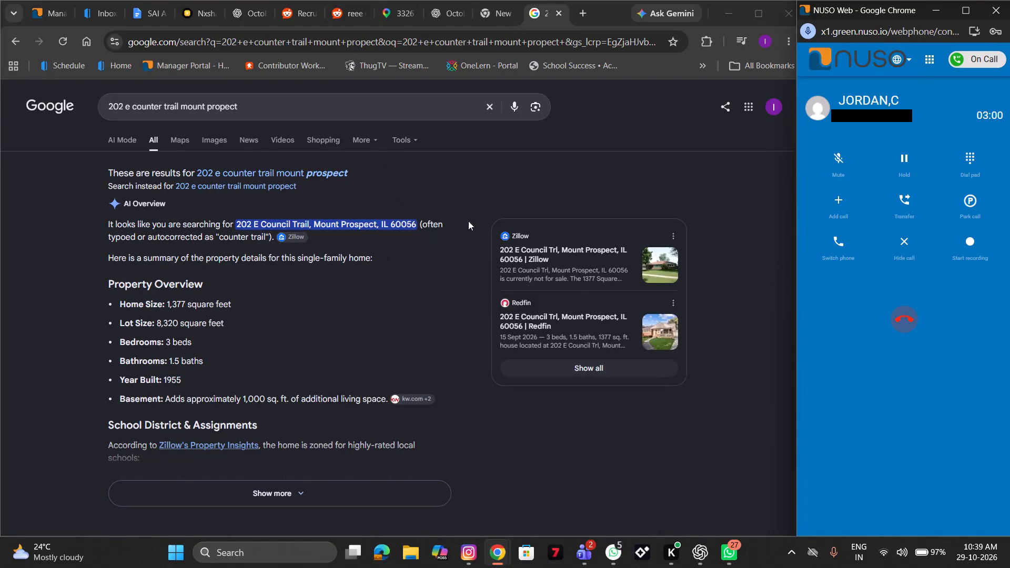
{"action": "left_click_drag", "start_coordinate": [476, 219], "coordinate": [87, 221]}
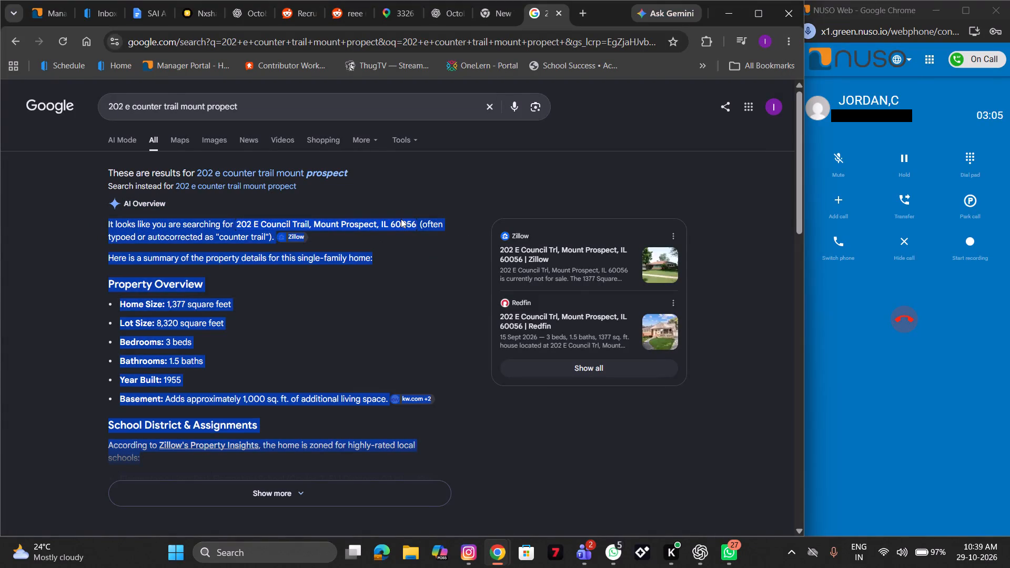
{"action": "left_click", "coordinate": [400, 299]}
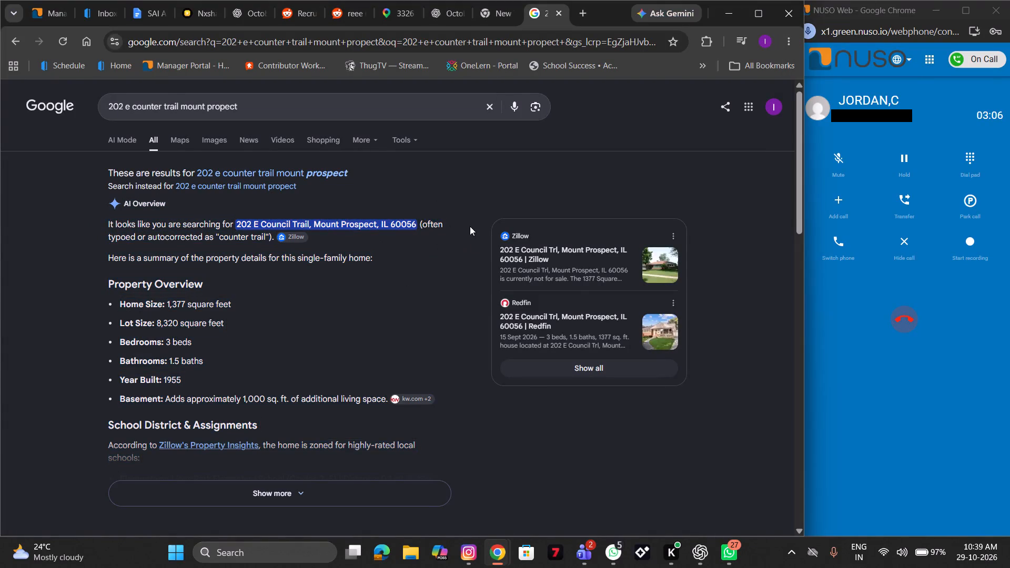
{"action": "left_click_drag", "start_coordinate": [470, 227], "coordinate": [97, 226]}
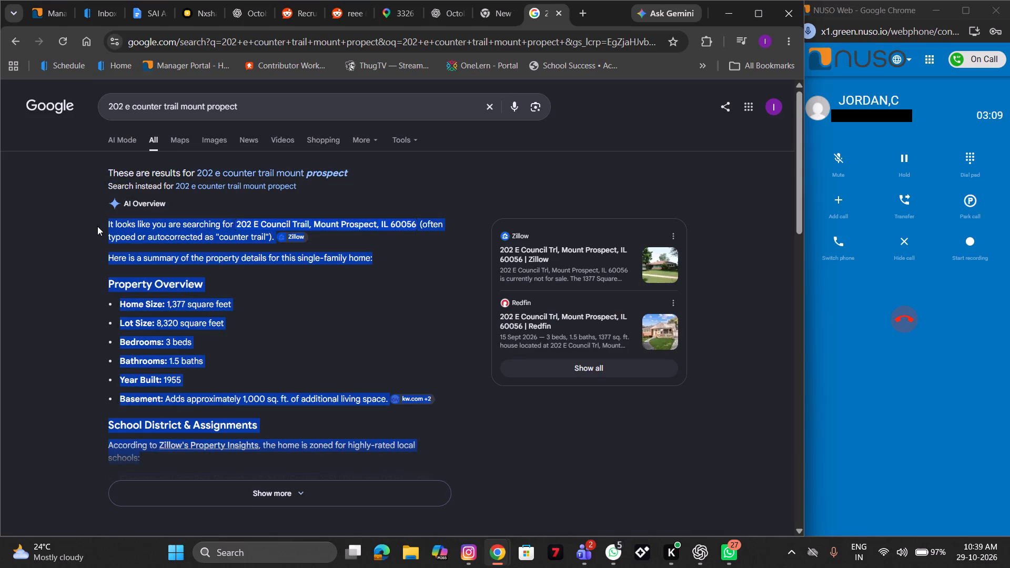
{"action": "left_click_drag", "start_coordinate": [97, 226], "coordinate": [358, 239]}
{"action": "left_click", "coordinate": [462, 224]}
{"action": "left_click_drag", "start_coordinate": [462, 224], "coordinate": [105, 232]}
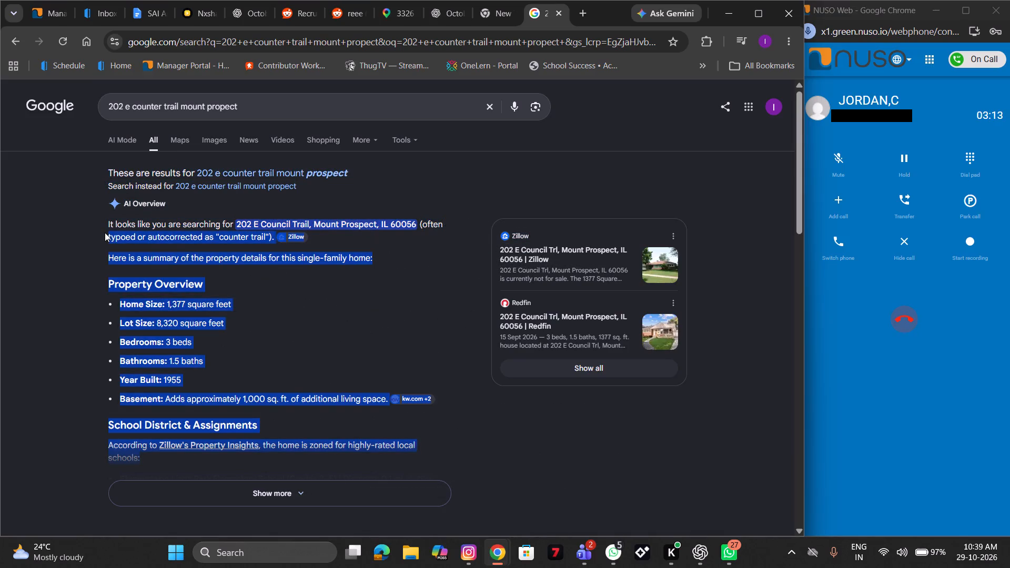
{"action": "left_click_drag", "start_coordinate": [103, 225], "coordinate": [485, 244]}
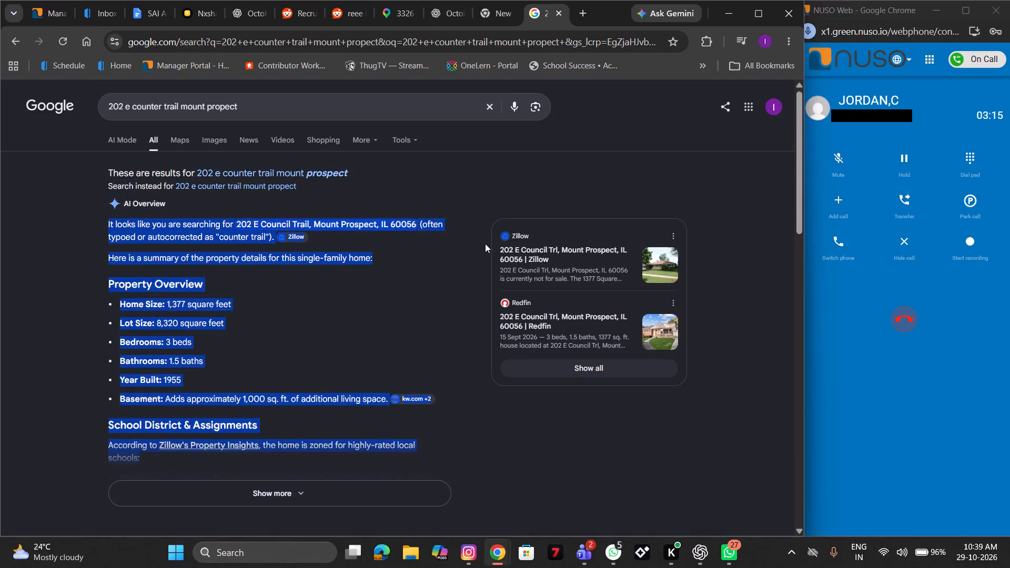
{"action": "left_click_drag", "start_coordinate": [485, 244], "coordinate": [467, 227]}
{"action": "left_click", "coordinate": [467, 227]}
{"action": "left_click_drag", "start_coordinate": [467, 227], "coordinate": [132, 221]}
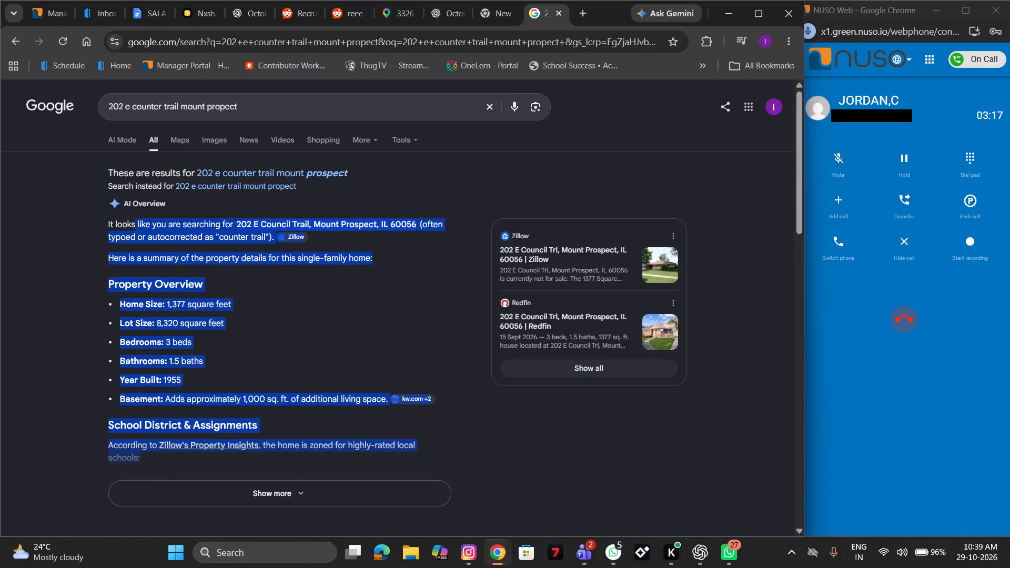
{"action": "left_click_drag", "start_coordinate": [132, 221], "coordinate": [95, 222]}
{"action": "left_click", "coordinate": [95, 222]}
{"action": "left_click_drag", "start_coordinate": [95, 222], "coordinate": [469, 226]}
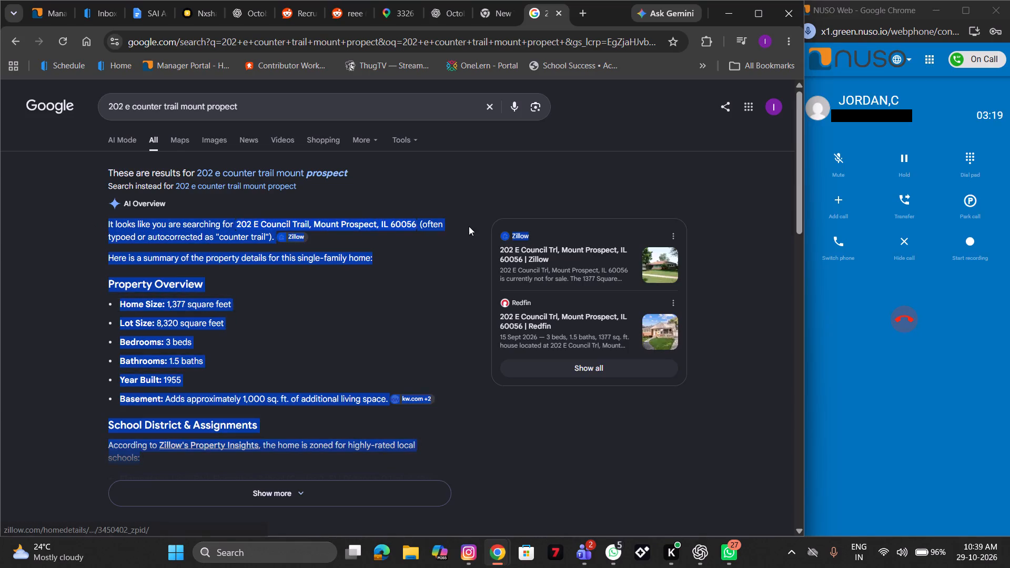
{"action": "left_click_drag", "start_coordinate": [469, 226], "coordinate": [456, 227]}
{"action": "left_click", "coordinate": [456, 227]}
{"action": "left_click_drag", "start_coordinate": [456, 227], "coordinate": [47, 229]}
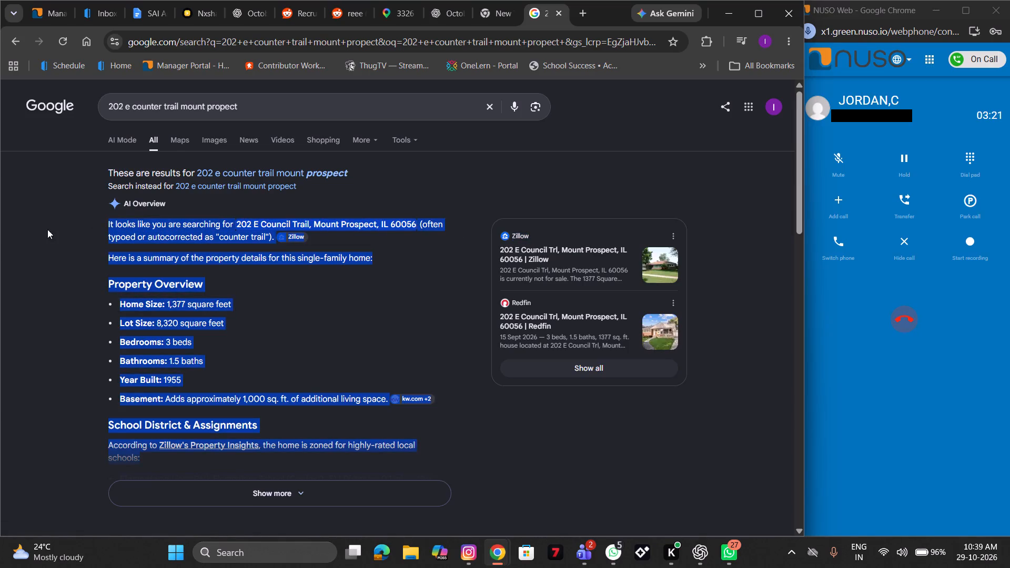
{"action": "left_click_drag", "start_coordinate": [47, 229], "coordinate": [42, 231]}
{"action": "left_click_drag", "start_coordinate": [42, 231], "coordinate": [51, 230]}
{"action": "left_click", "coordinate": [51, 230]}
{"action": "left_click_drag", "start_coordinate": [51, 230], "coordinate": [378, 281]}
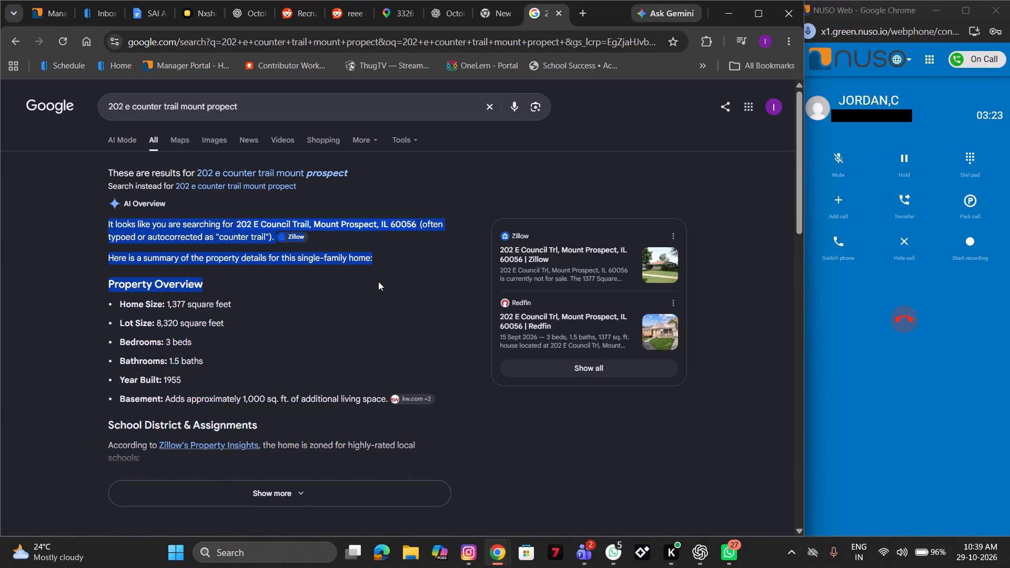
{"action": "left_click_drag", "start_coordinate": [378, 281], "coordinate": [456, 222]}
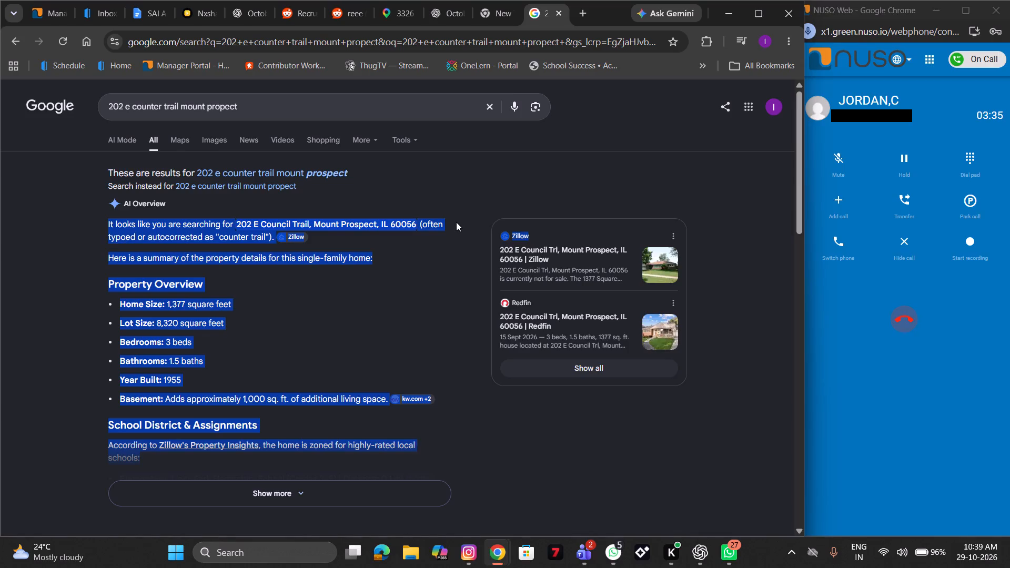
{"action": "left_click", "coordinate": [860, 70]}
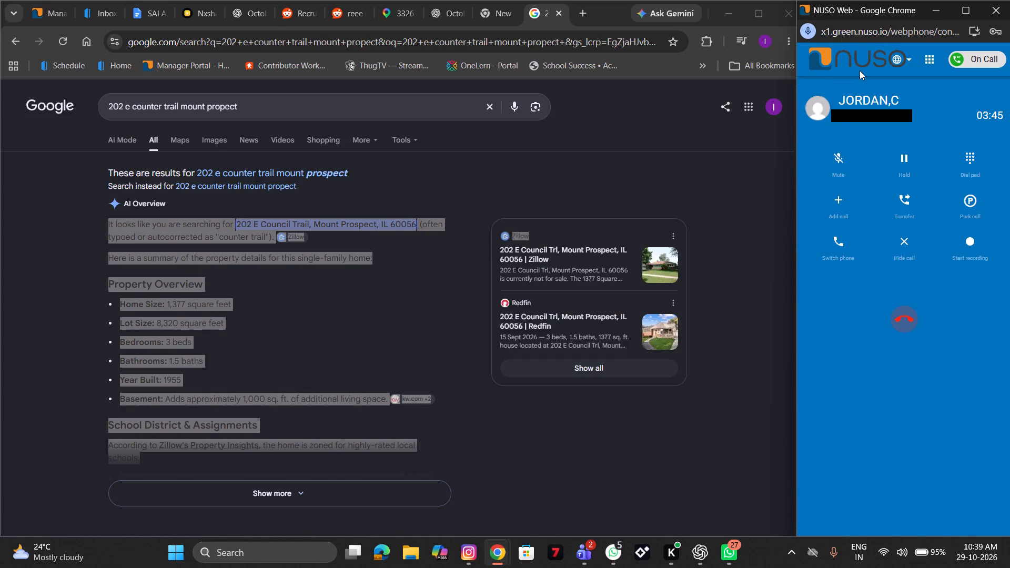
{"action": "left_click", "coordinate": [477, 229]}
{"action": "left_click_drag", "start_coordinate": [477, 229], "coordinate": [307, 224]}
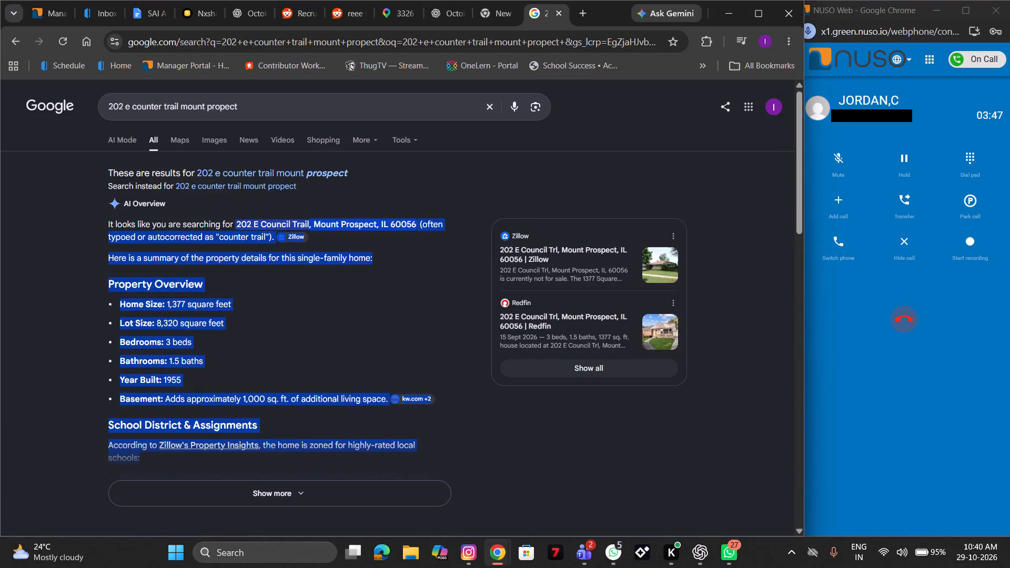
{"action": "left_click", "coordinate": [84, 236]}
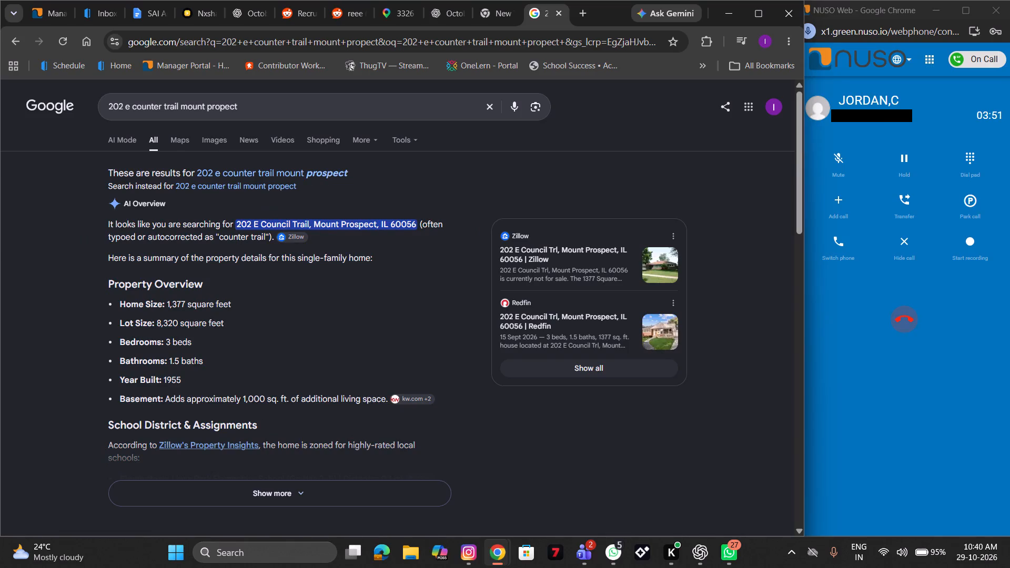
Copy the caller's full street address from the search overview and look it up in Google Maps, replacing the existing route.
{"action": "left_click_drag", "start_coordinate": [238, 226], "coordinate": [416, 221]}
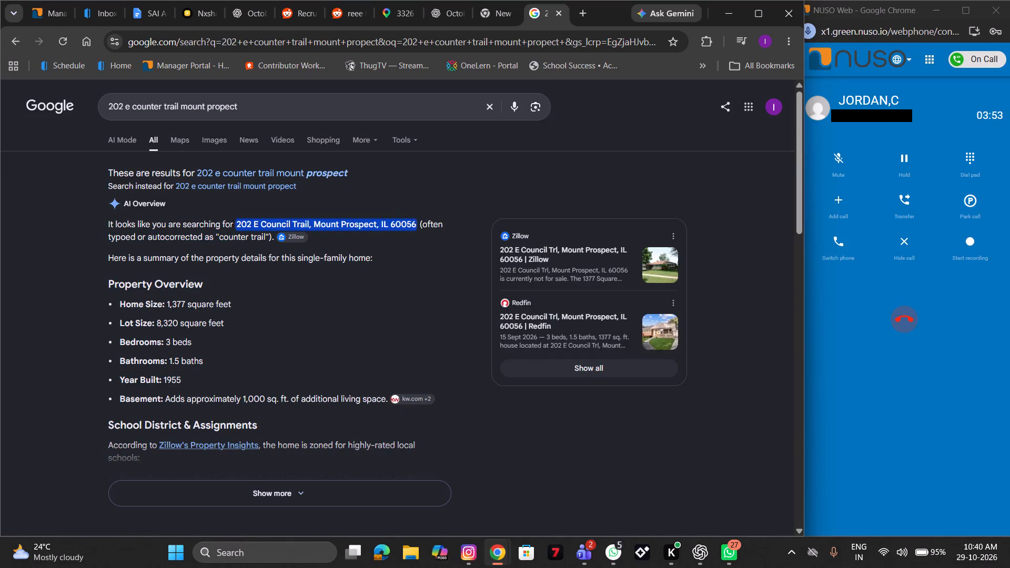
{"action": "key", "text": "ctrl+c"}
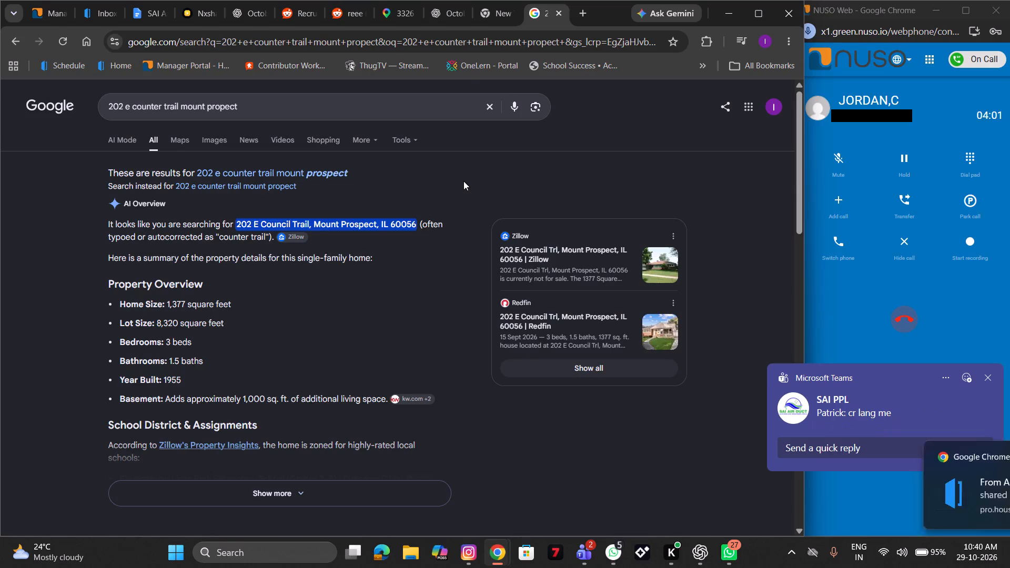
{"action": "left_click", "coordinate": [399, 11]}
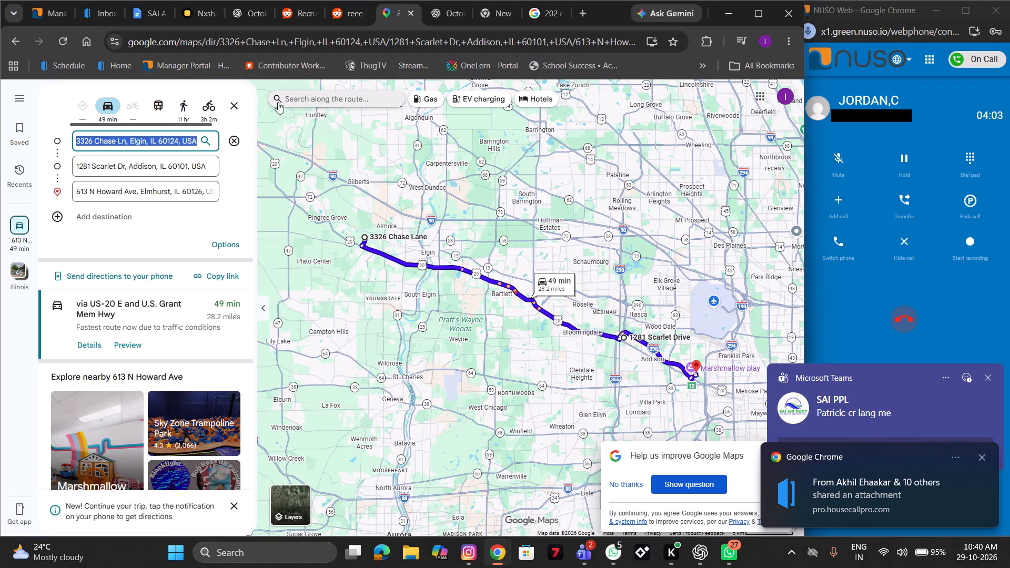
{"action": "left_click", "coordinate": [234, 106]}
{"action": "left_click", "coordinate": [234, 106]}
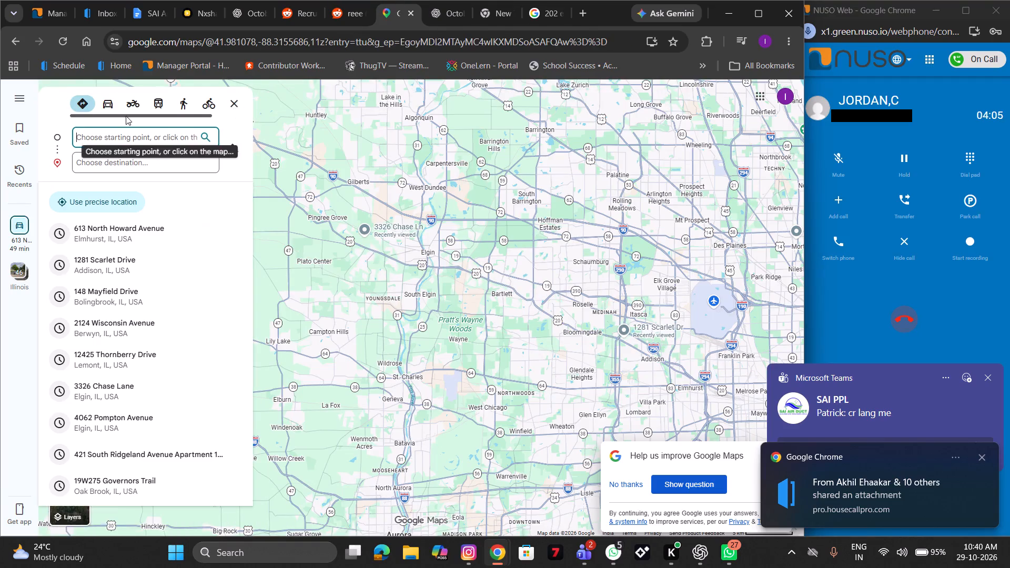
{"action": "left_click", "coordinate": [245, 107]}
{"action": "key", "text": "ctrl+v"}
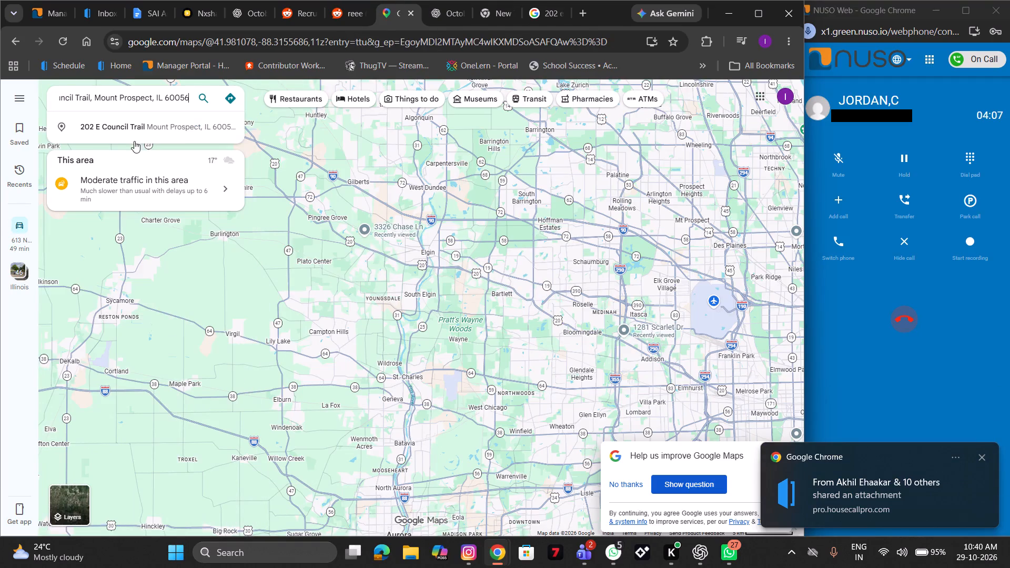
{"action": "left_click", "coordinate": [140, 131]}
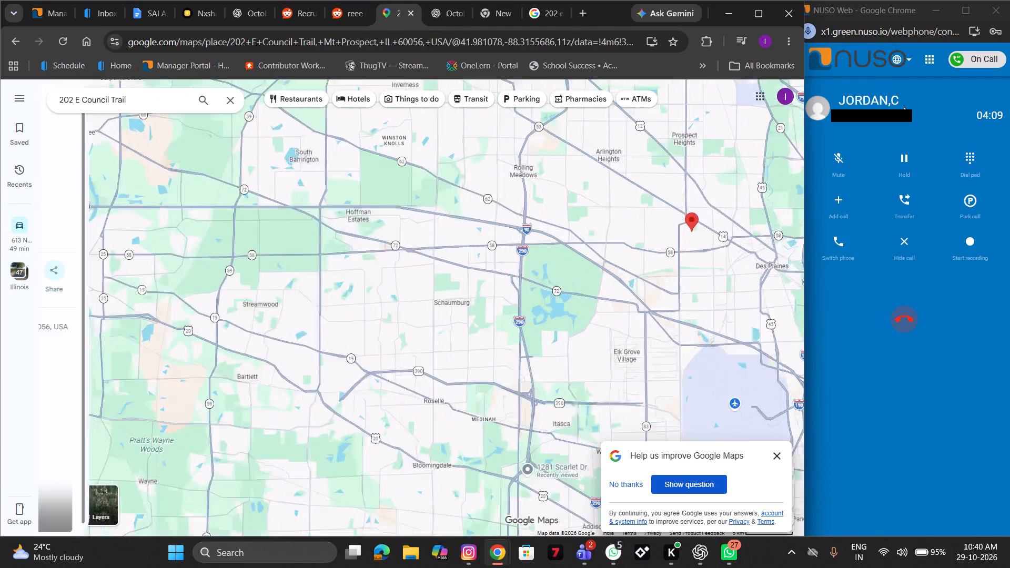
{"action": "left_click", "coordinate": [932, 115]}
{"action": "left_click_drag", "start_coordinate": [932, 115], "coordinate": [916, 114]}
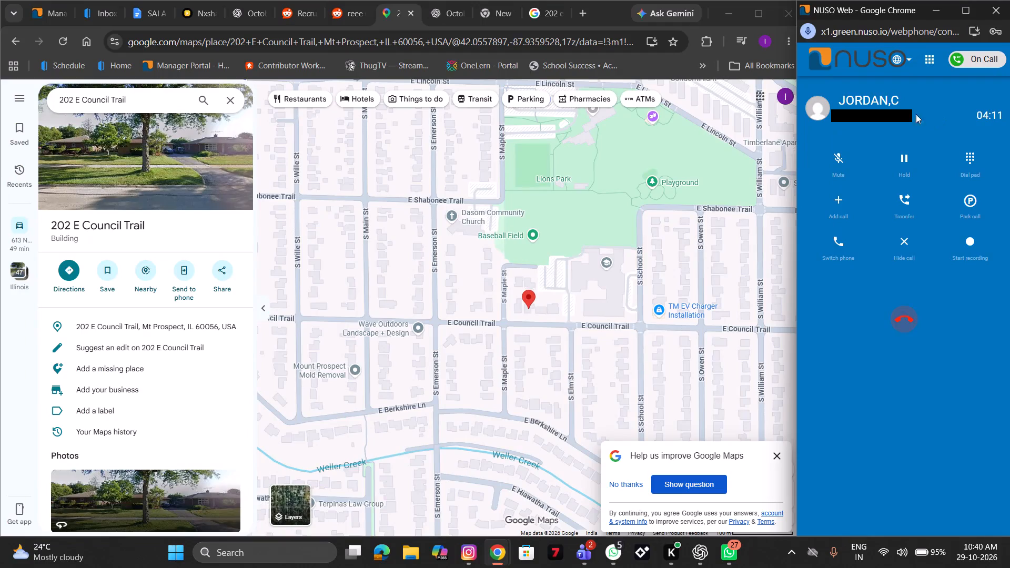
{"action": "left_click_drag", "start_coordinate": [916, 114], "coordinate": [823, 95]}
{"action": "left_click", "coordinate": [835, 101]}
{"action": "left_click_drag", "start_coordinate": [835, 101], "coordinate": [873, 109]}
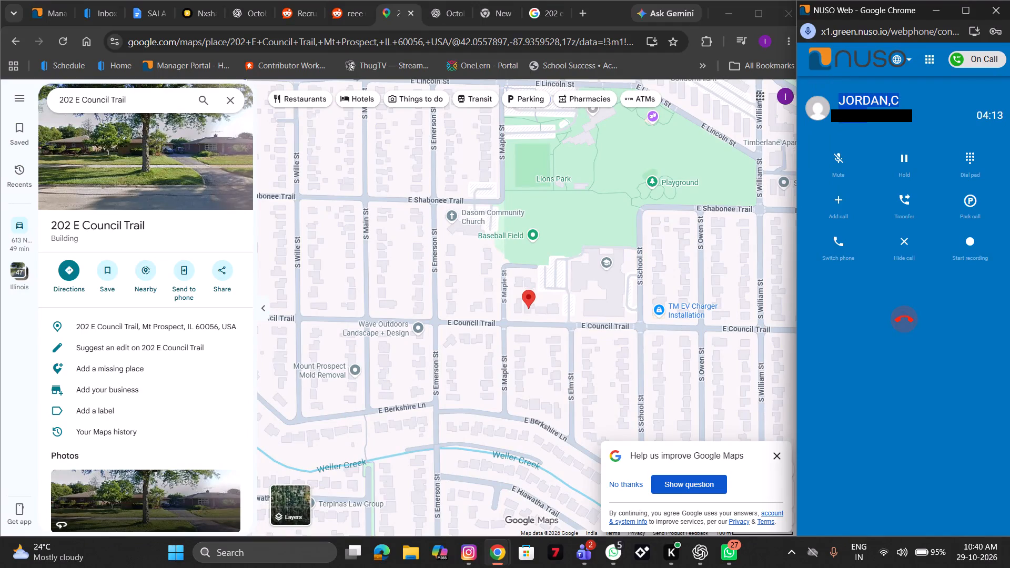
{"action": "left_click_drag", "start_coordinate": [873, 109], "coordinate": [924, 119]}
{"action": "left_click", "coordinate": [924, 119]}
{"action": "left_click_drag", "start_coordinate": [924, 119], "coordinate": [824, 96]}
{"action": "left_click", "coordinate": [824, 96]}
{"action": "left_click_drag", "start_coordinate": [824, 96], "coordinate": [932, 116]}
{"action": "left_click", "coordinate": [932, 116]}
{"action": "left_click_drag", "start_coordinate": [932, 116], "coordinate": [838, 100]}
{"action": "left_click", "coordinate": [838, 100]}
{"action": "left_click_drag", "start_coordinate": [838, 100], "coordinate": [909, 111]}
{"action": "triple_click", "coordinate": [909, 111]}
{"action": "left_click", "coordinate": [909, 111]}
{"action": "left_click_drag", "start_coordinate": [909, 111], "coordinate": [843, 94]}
Write only the caller's first name in a new browser tab, removing the automatically suggested surname.
{"action": "left_click", "coordinate": [577, 15]}
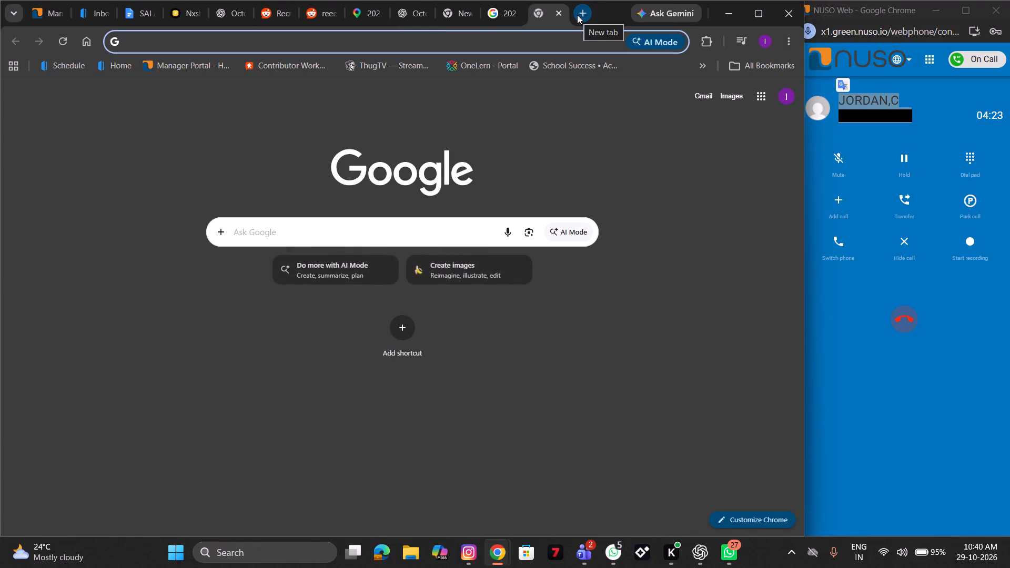
{"action": "key", "text": "s"}
{"action": "key", "text": "BackSpace"}
{"action": "key", "text": "c"}
{"action": "key", "text": "BackSpace"}
{"action": "key", "text": "BackSpace"}
{"action": "key", "text": "BackSpace"}
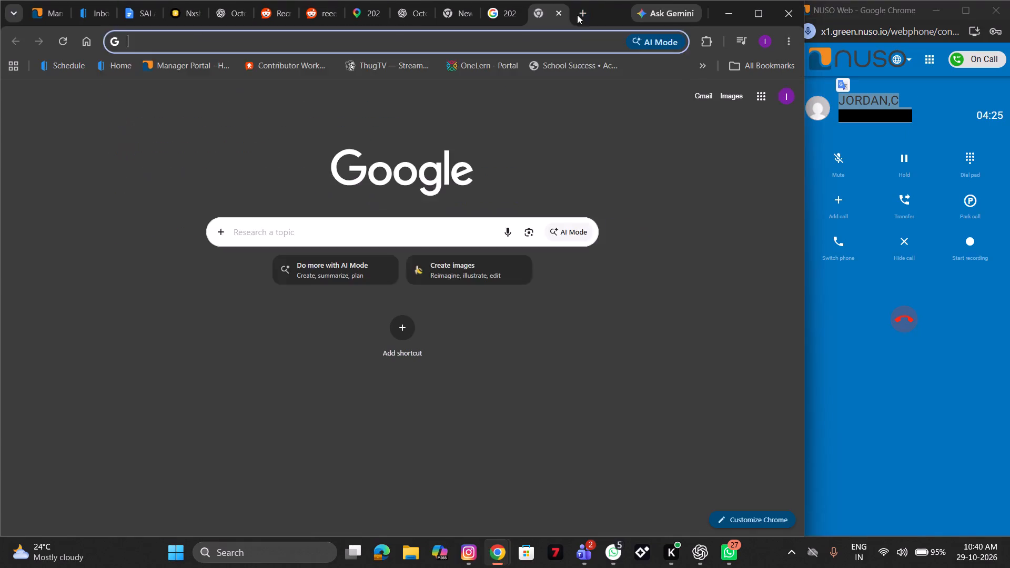
{"action": "type", "text": "cher"}
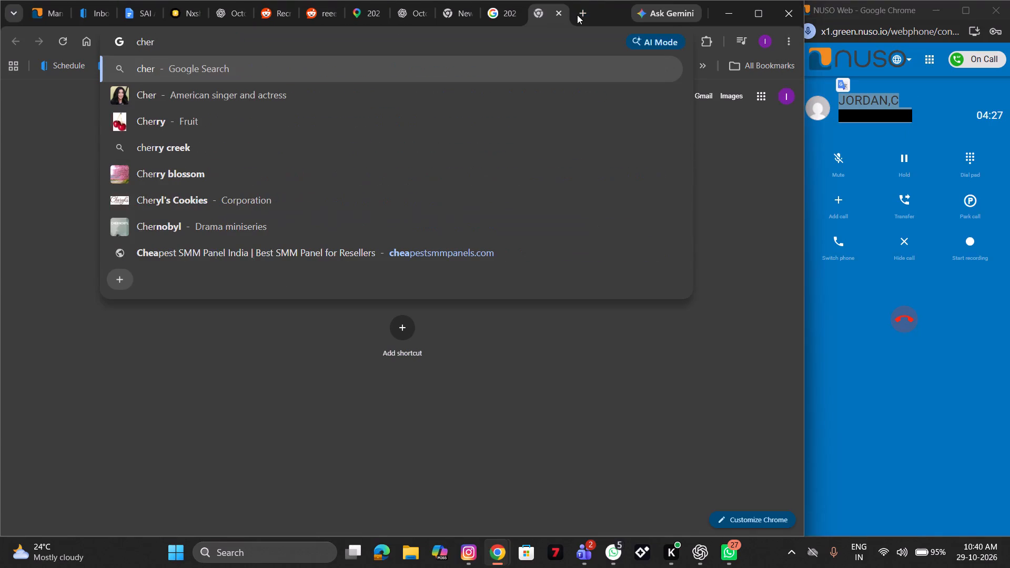
{"action": "type", "text": "yl"}
{"action": "key", "text": "space"}
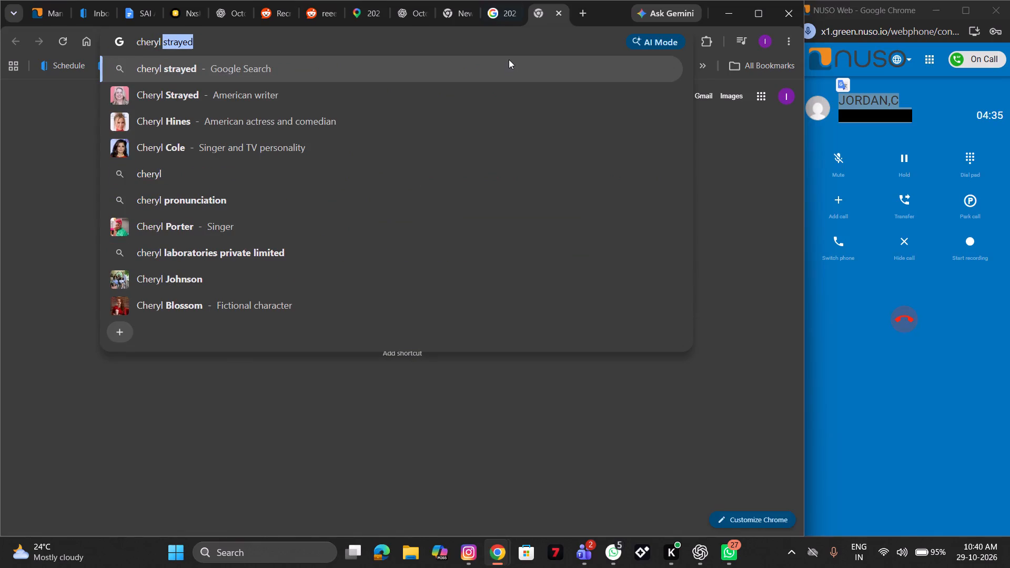
{"action": "left_click", "coordinate": [450, 46]}
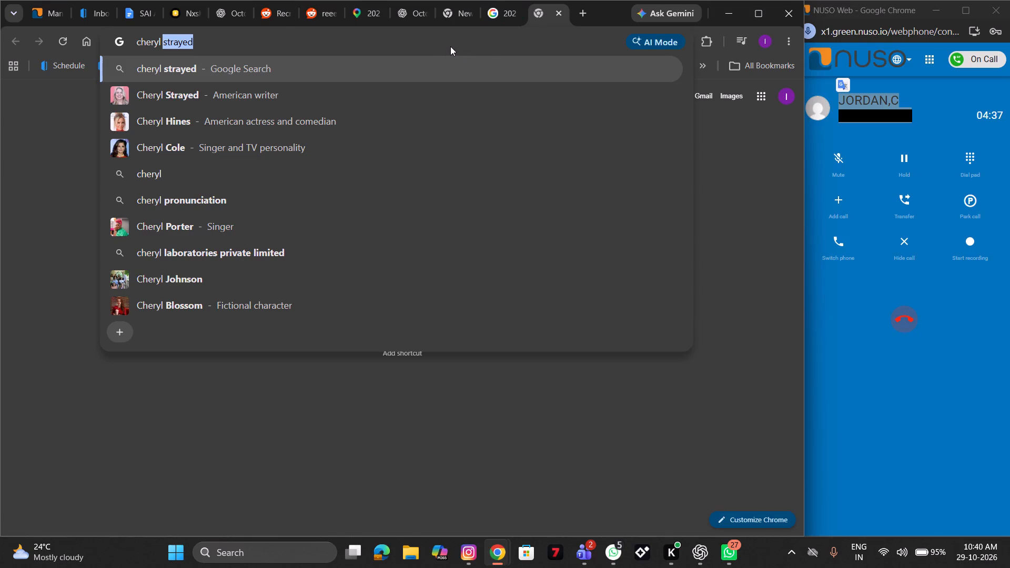
{"action": "left_click_drag", "start_coordinate": [450, 46], "coordinate": [450, 41]}
{"action": "left_click", "coordinate": [450, 41]}
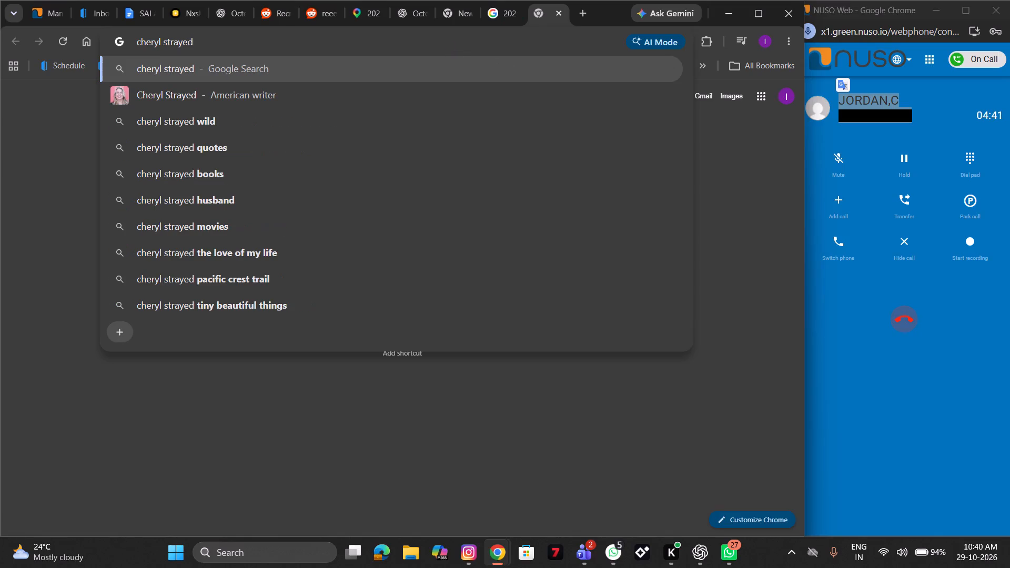
{"action": "key", "text": "BackSpace"}
{"action": "key", "text": "BackSpace"}
{"action": "key", "text": "BackSpace"}
{"action": "key", "text": "BackSpace"}
{"action": "key", "text": "BackSpace"}
{"action": "key", "text": "BackSpace"}
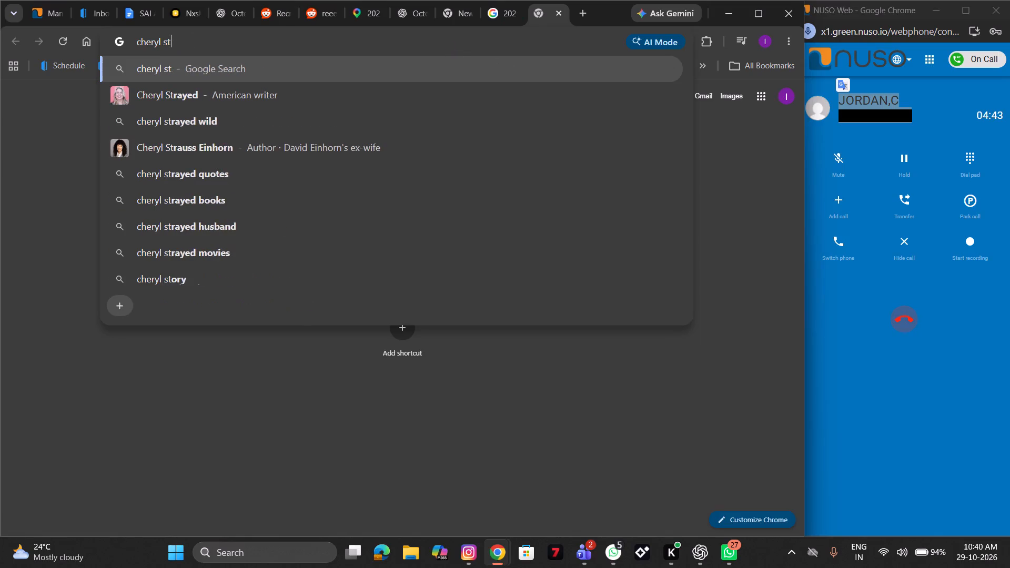
{"action": "key", "text": "BackSpace"}
{"action": "key", "text": "BackSpace"}
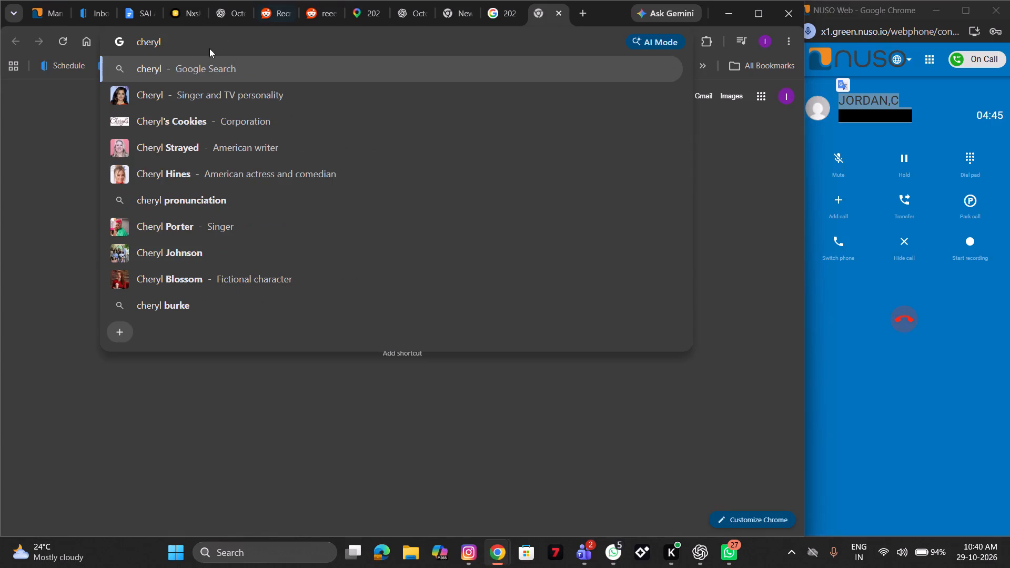
Copy the caller's first name from the new browser tab.
{"action": "left_click", "coordinate": [208, 43]}
{"action": "left_click_drag", "start_coordinate": [208, 43], "coordinate": [132, 11]}
{"action": "key", "text": "ctrl+c"}
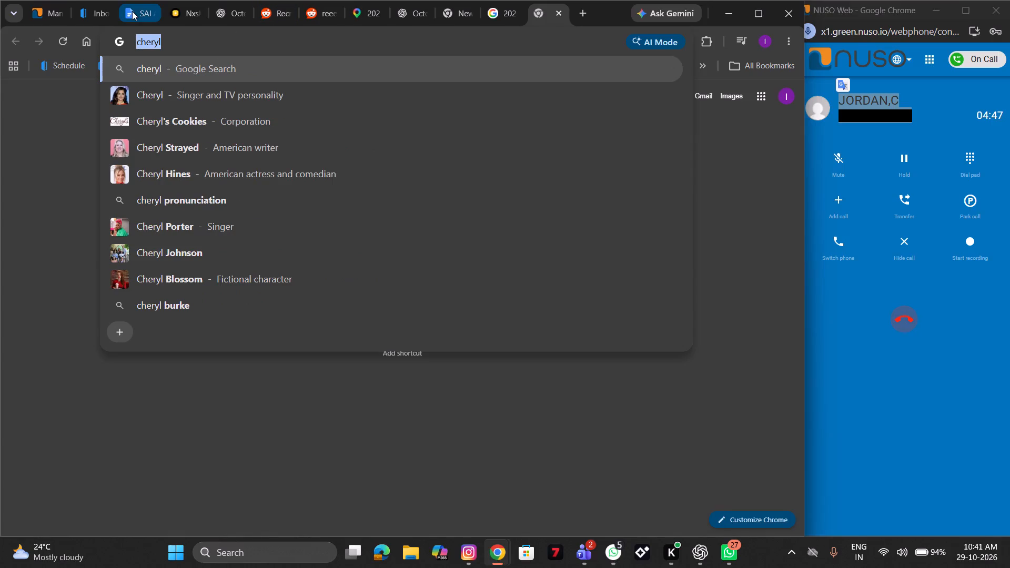
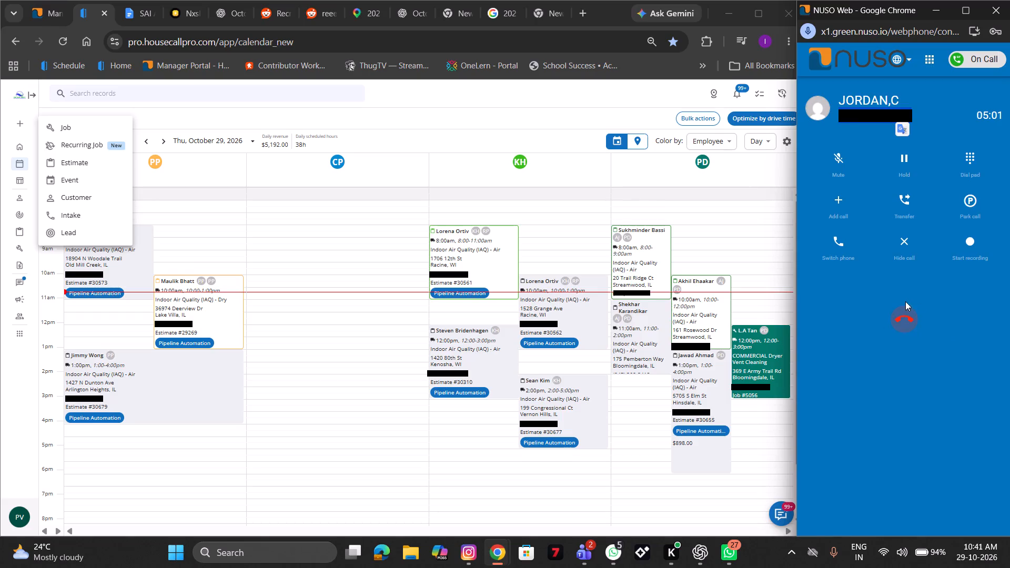
End the active call with the customer in the web phone.
{"action": "left_click", "coordinate": [904, 310]}
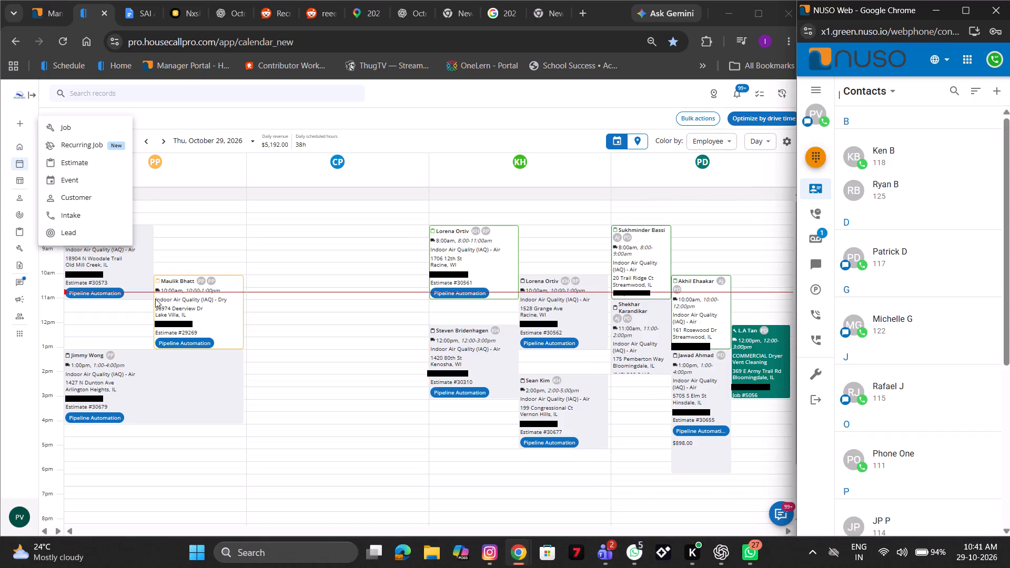
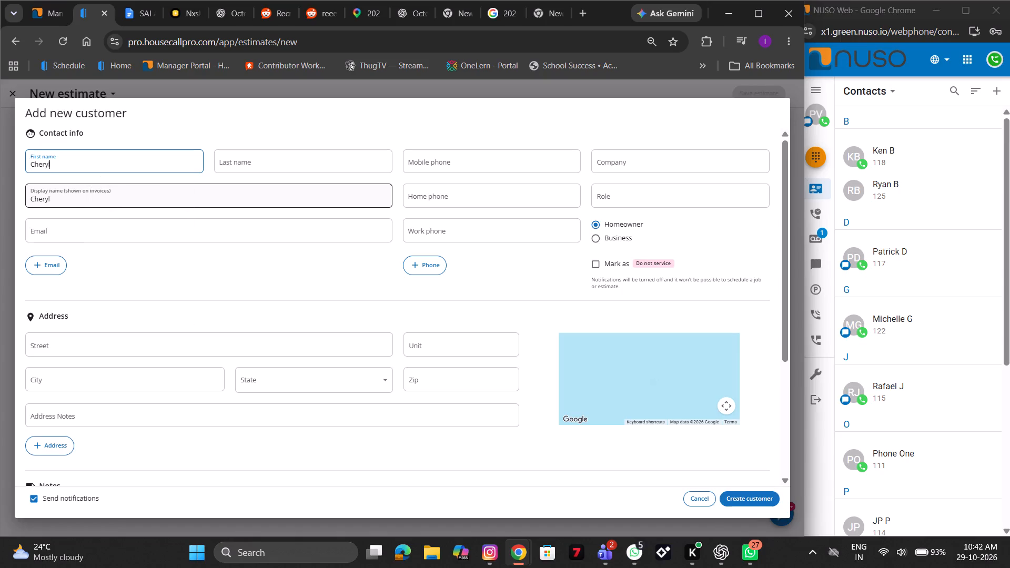
Enter the customer's mobile phone number in the new customer form.
{"action": "left_click", "coordinate": [452, 160], "text": "ctrl"}
{"action": "key", "text": "ctrl+v"}
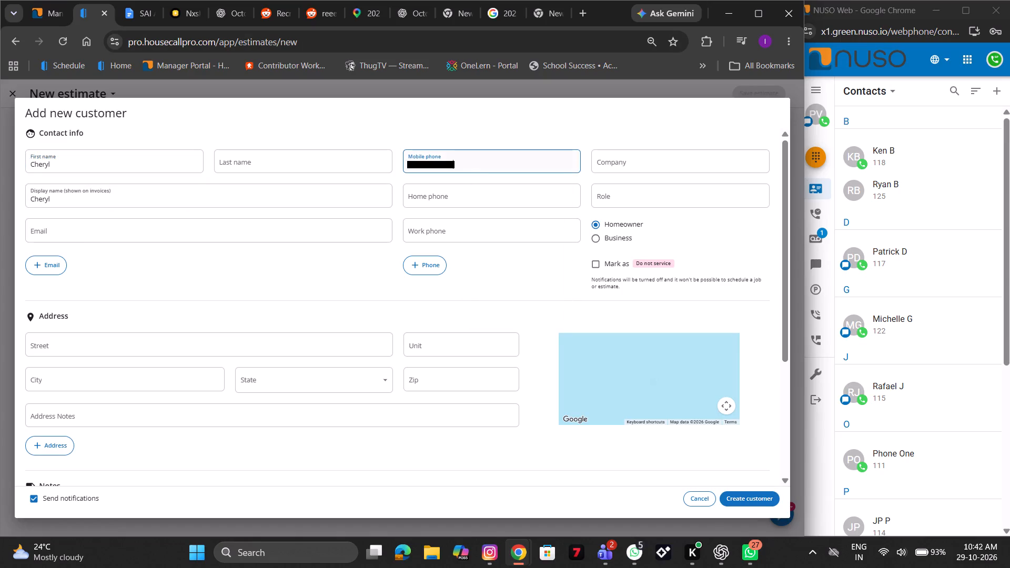
Fill in the customer's street, city, state and zip from the verified address, using the matching East-side address suggestion.
{"action": "left_click", "coordinate": [508, 21]}
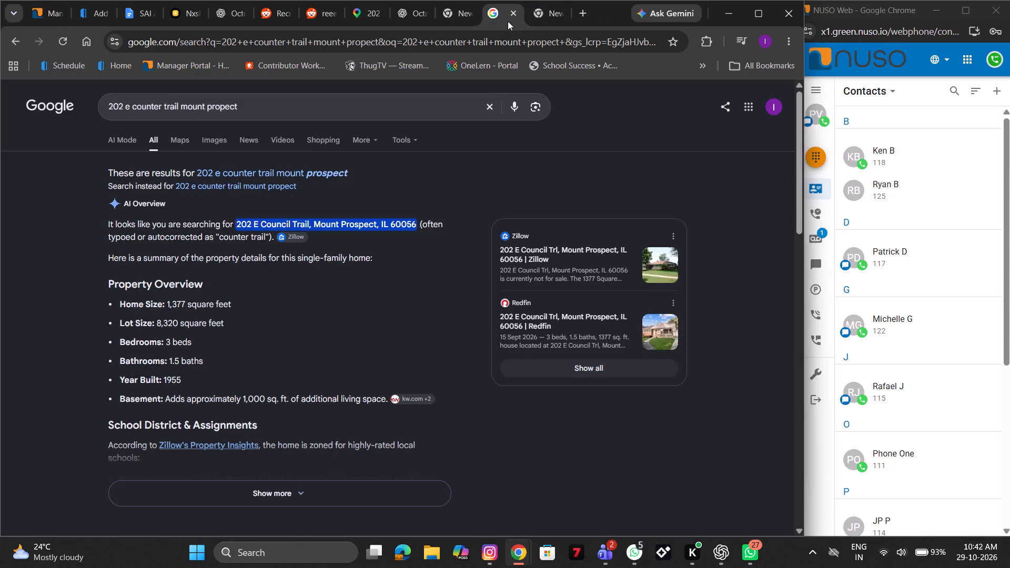
{"action": "left_click", "coordinate": [106, 23]}
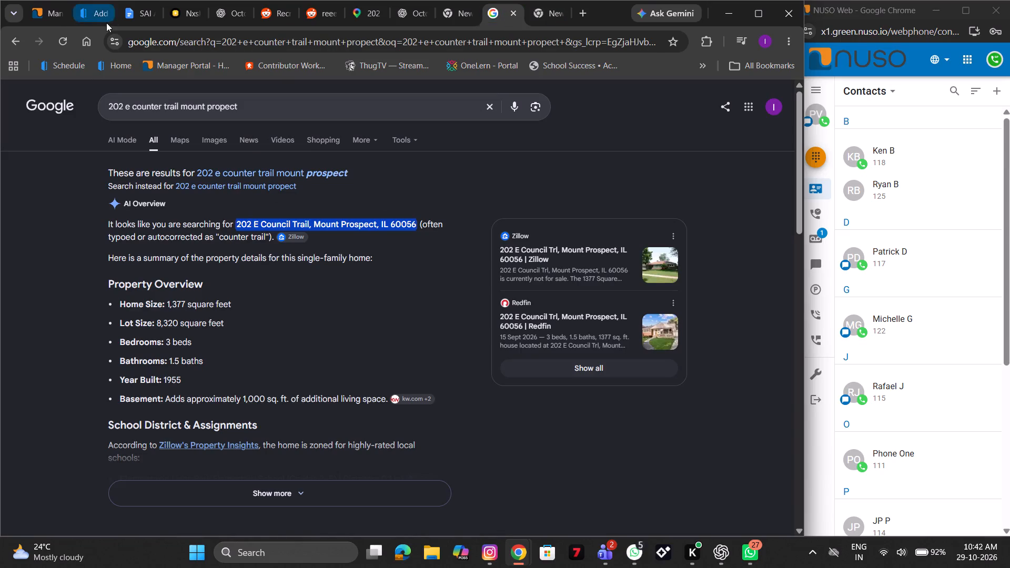
{"action": "left_click", "coordinate": [148, 342]}
{"action": "key", "text": "super+v"}
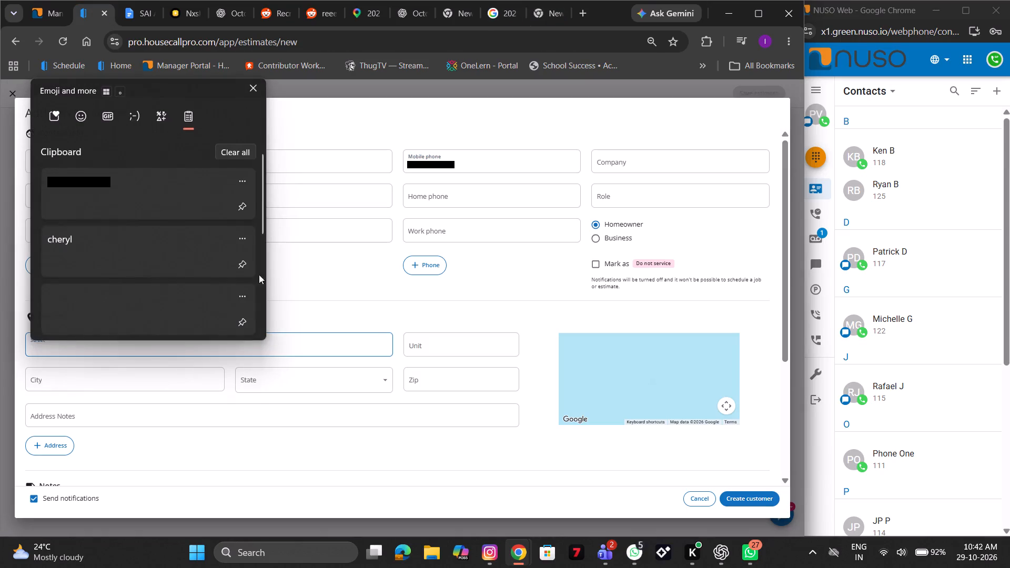
{"action": "left_click", "coordinate": [166, 319]}
{"action": "key", "text": "ctrl+v"}
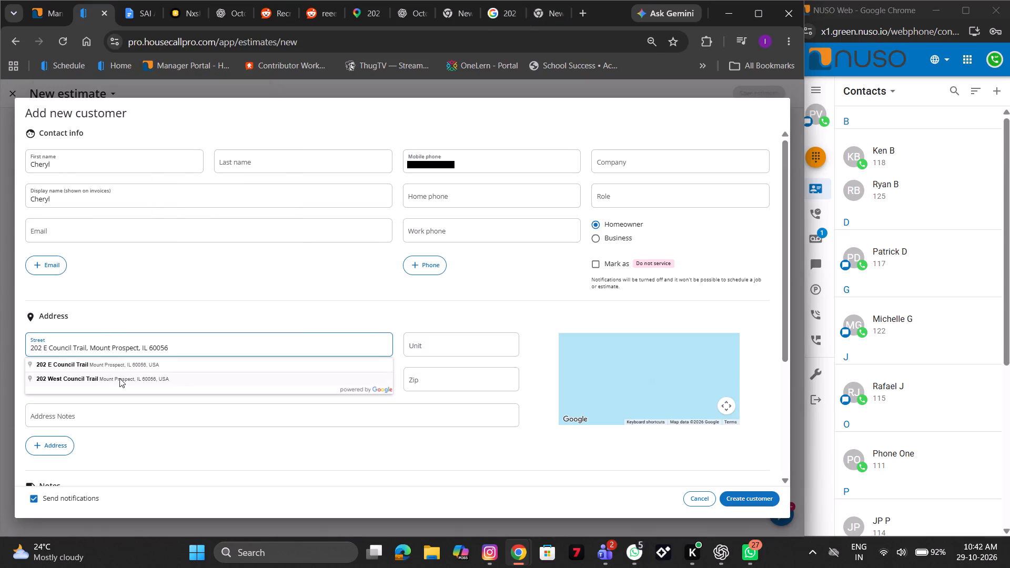
{"action": "left_click", "coordinate": [134, 369]}
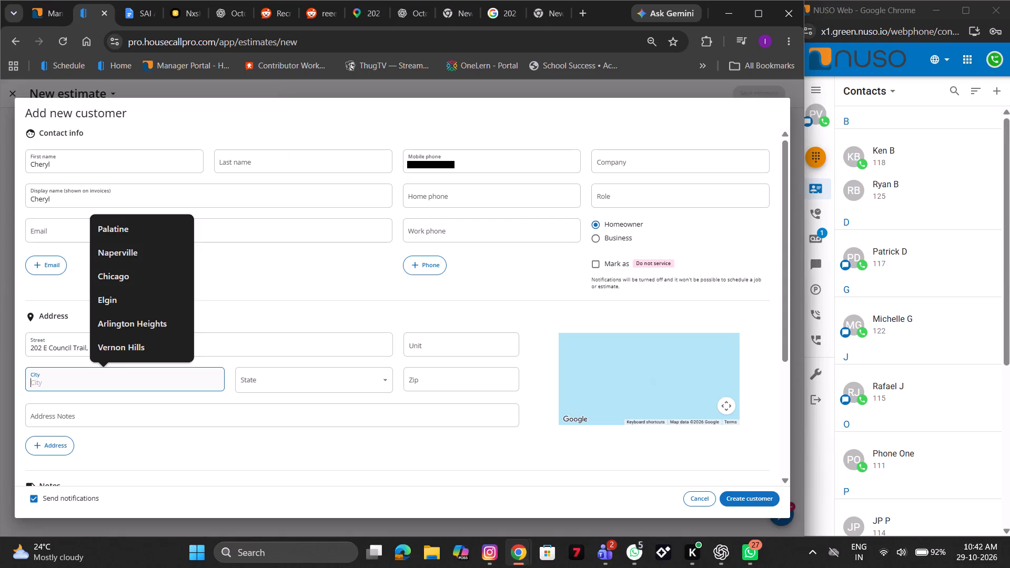
Enter the address notes as "1400sq ft 1 furnace".
{"action": "left_click", "coordinate": [165, 411]}
{"action": "type", "text": "1400sq ft 1 uf"}
{"action": "key", "text": "BackSpace"}
{"action": "key", "text": "BackSpace"}
{"action": "type", "text": "fuen"}
{"action": "key", "text": "BackSpace"}
{"action": "key", "text": "BackSpace"}
{"action": "type", "text": "rbac"}
{"action": "key", "text": "BackSpace"}
{"action": "key", "text": "BackSpace"}
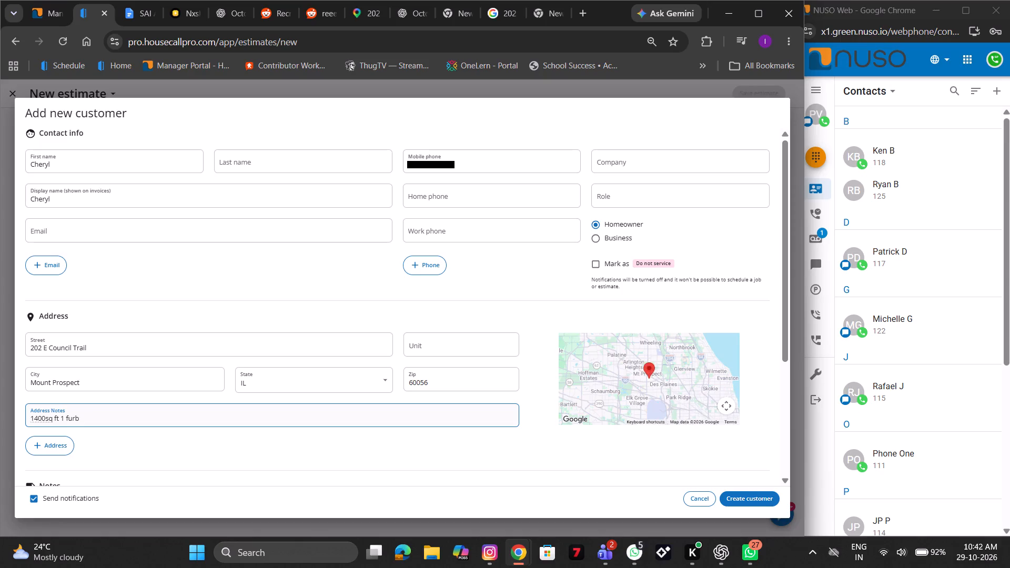
{"action": "key", "text": "BackSpace"}
{"action": "type", "text": "nace"}
Add the Google customer tag and create the customer.
{"action": "scroll", "coordinate": [165, 411], "scroll_direction": "down", "scroll_amount": 4}
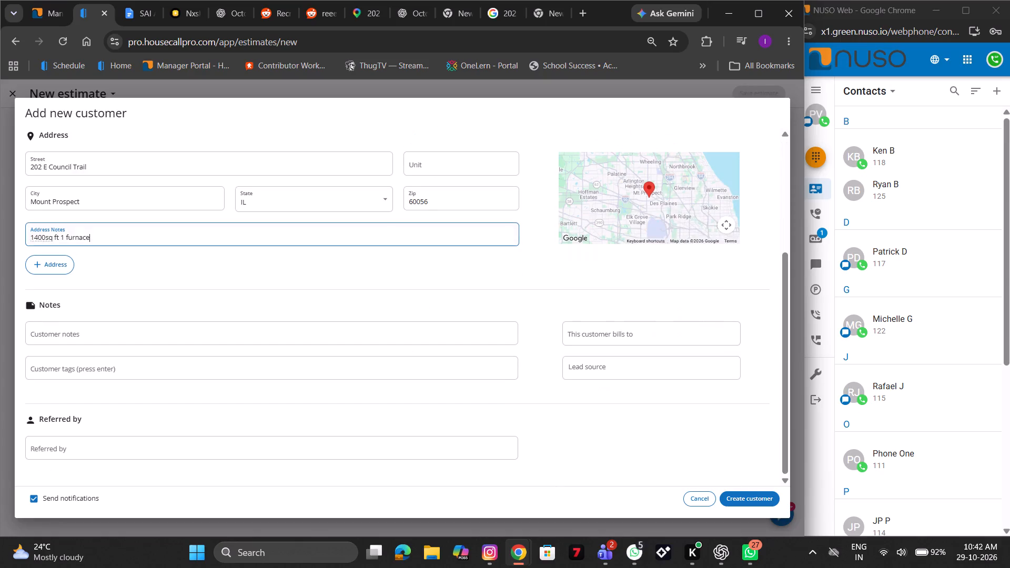
{"action": "left_click", "coordinate": [163, 378]}
{"action": "type", "text": "GOol"}
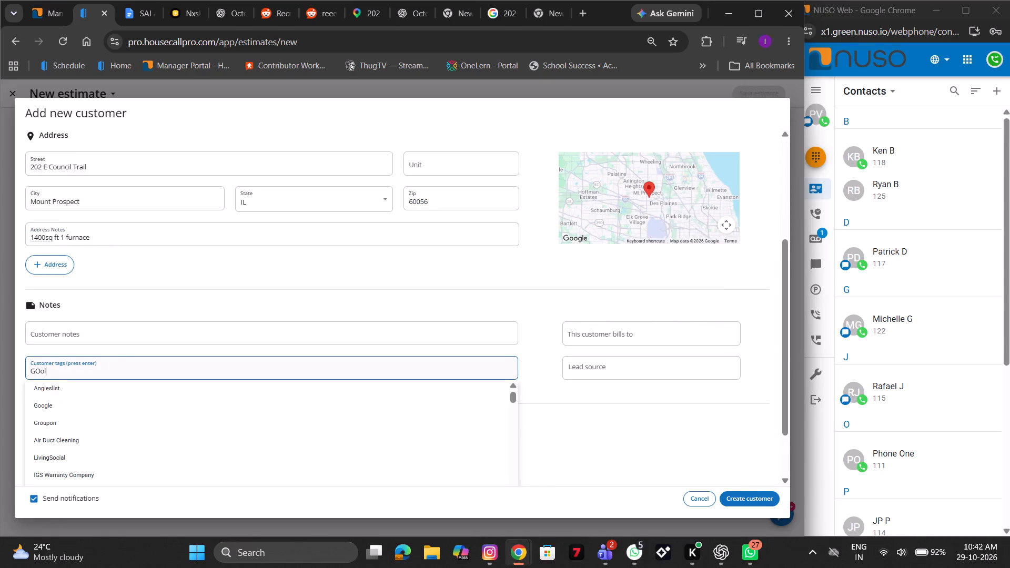
{"action": "key", "text": "BackSpace"}
{"action": "key", "text": "g"}
{"action": "left_click", "coordinate": [144, 396]}
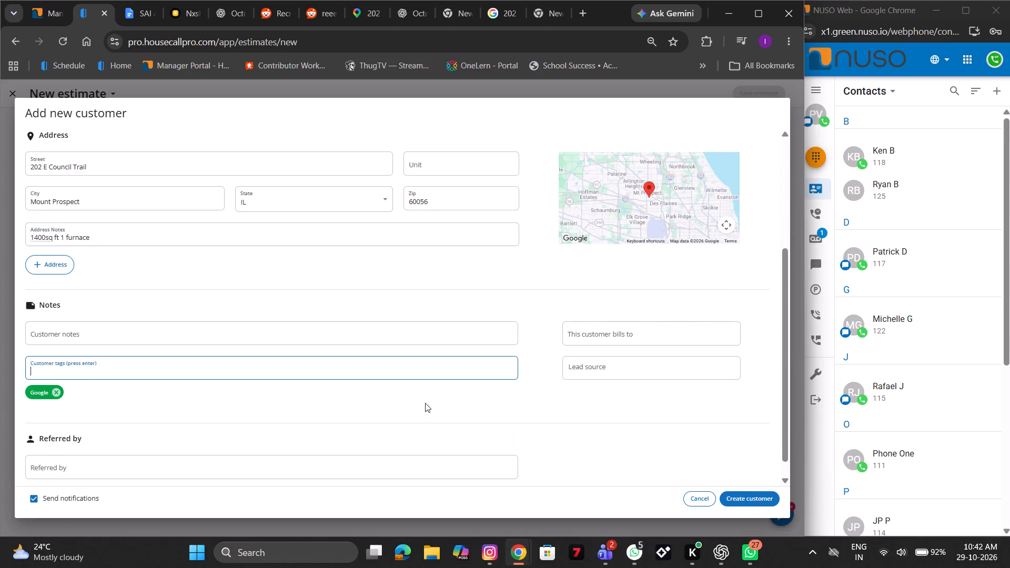
{"action": "left_click", "coordinate": [751, 501]}
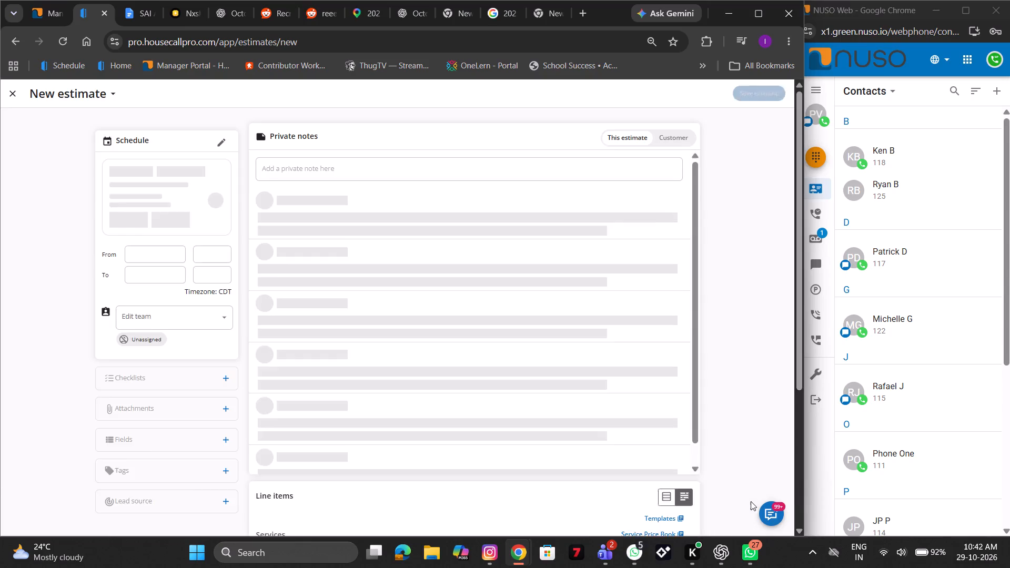
Add the Indoor Air Quality (IAQ) Air Duct Cleaning service for $498.00 to the new estimate's line items.
{"action": "left_click", "coordinate": [429, 269]}
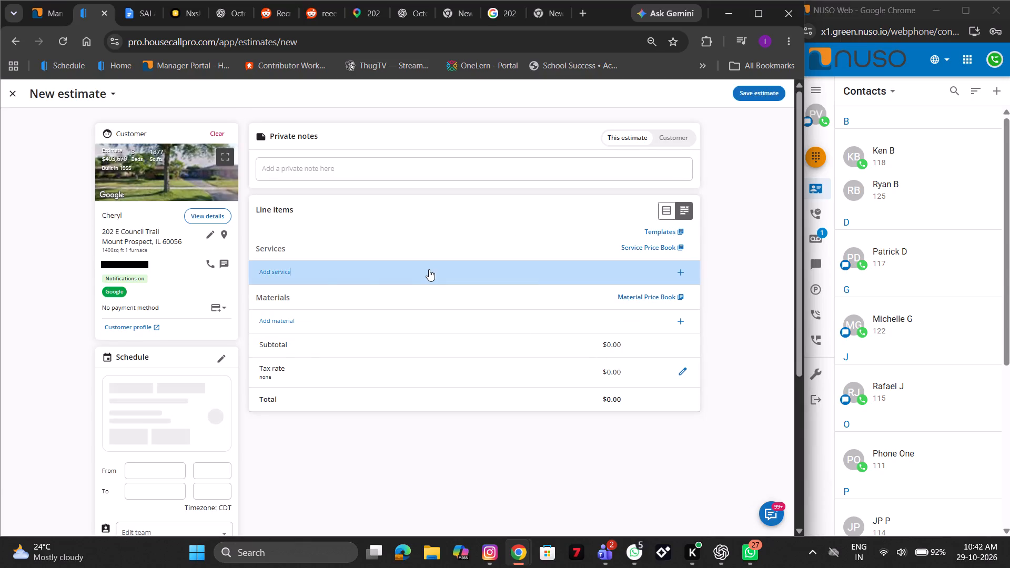
{"action": "type", "text": "SA"}
{"action": "key", "text": "BackSpace"}
{"action": "key", "text": "BackSpace"}
{"action": "key", "text": "shift+BackSpace"}
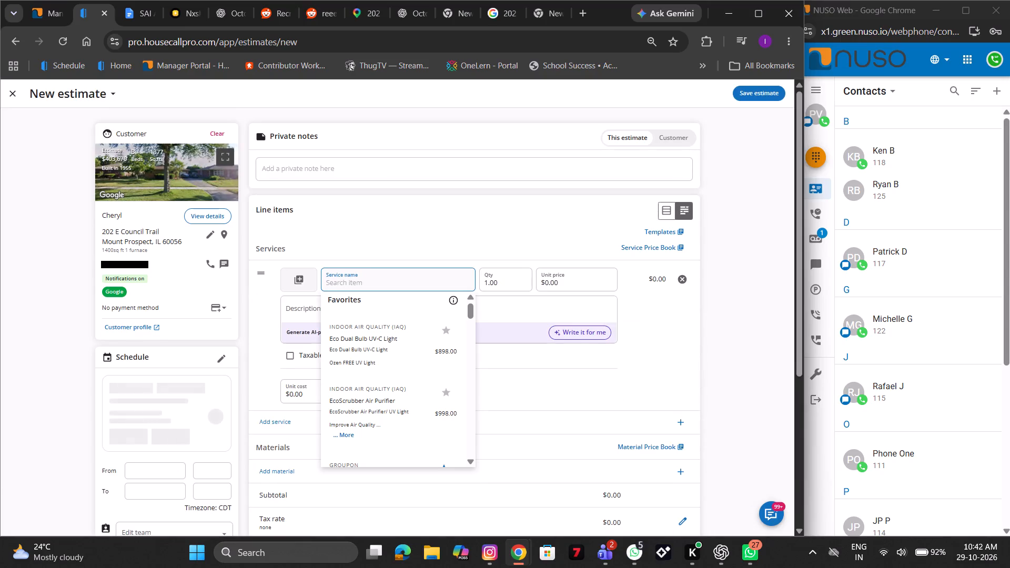
{"action": "key", "text": "shift+s"}
{"action": "type", "text": "Air duct cle"}
{"action": "key", "text": "BackSpace"}
{"action": "key", "text": "BackSpace"}
{"action": "key", "text": "BackSpace"}
{"action": "key", "text": "BackSpace"}
{"action": "key", "text": "BackSpace"}
{"action": "key", "text": "BackSpace"}
{"action": "key", "text": "BackSpace"}
{"action": "key", "text": "BackSpace"}
{"action": "key", "text": "BackSpace"}
{"action": "key", "text": "BackSpace"}
{"action": "key", "text": "BackSpace"}
{"action": "key", "text": "BackSpace"}
{"action": "key", "text": "BackSpace"}
{"action": "key", "text": "BackSpace"}
{"action": "key", "text": "BackSpace"}
{"action": "key", "text": "BackSpace"}
{"action": "key", "text": "BackSpace"}
{"action": "key", "text": "BackSpace"}
{"action": "key", "text": "BackSpace"}
{"action": "key", "text": "BackSpace"}
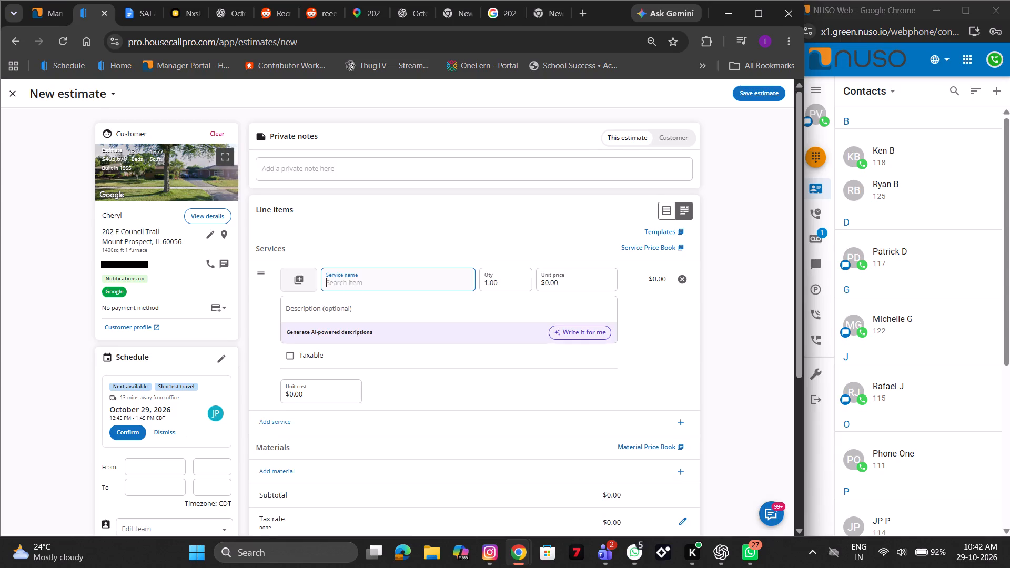
{"action": "type", "text": "air duc"}
{"action": "key", "text": "space"}
{"action": "key", "text": "BackSpace"}
{"action": "type", "text": "t celan"}
{"action": "key", "text": "BackSpace"}
{"action": "key", "text": "BackSpace"}
{"action": "key", "text": "BackSpace"}
{"action": "key", "text": "BackSpace"}
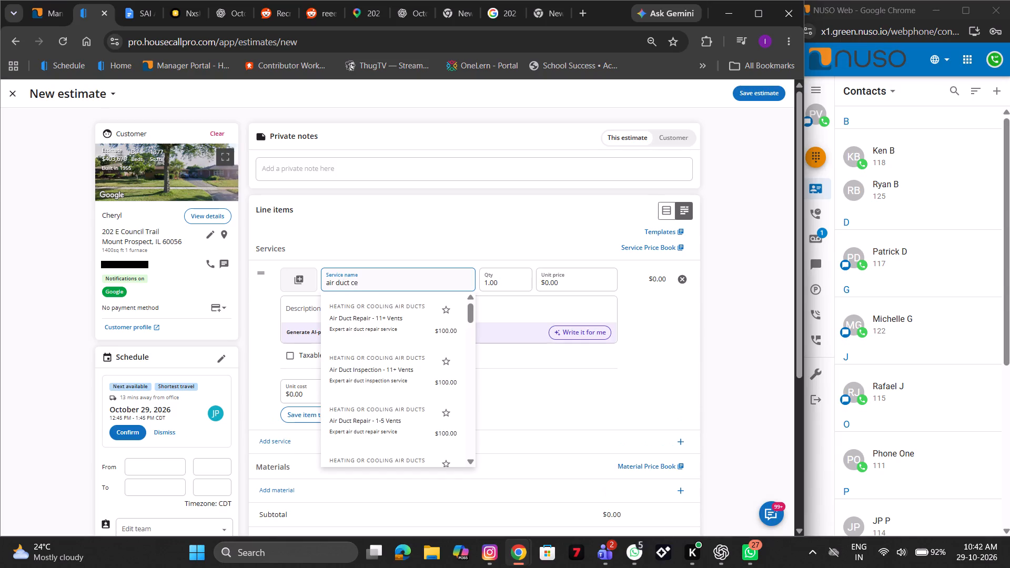
{"action": "key", "text": "e"}
{"action": "key", "text": "BackSpace"}
{"action": "type", "text": "leaning"}
{"action": "scroll", "coordinate": [410, 165], "scroll_direction": "down", "scroll_amount": 2}
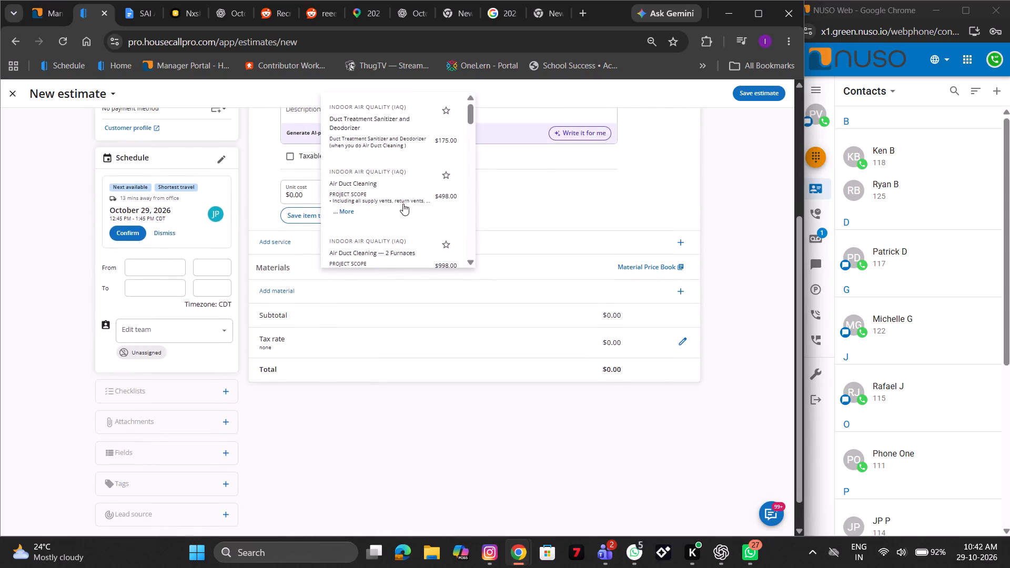
{"action": "left_click", "coordinate": [405, 186]}
Apply a new dollar-amount discount of $148 to the estimate.
{"action": "scroll", "coordinate": [405, 186], "scroll_direction": "up", "scroll_amount": 1}
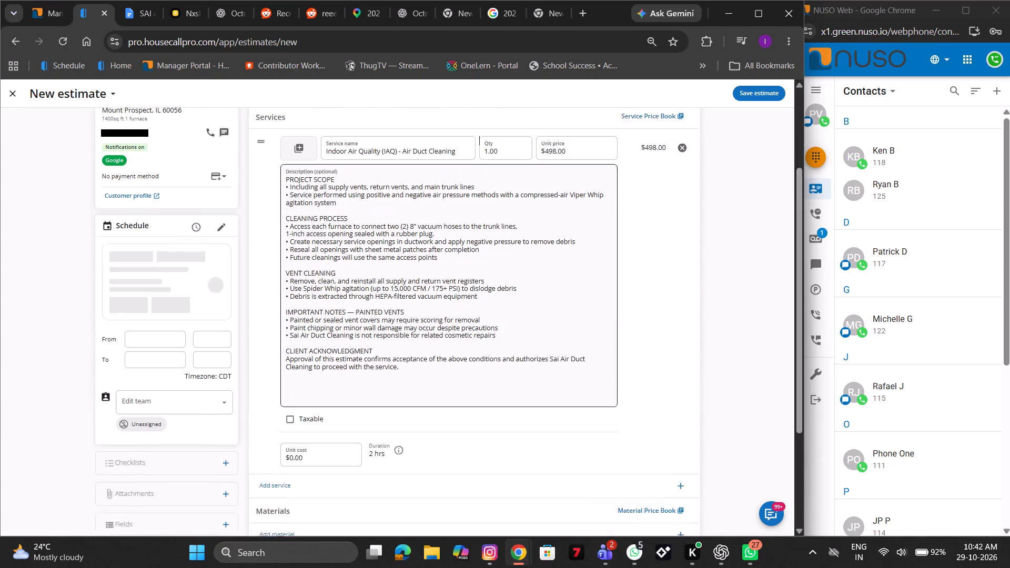
{"action": "scroll", "coordinate": [405, 186], "scroll_direction": "up", "scroll_amount": 1}
{"action": "scroll", "coordinate": [484, 225], "scroll_direction": "down", "scroll_amount": 1}
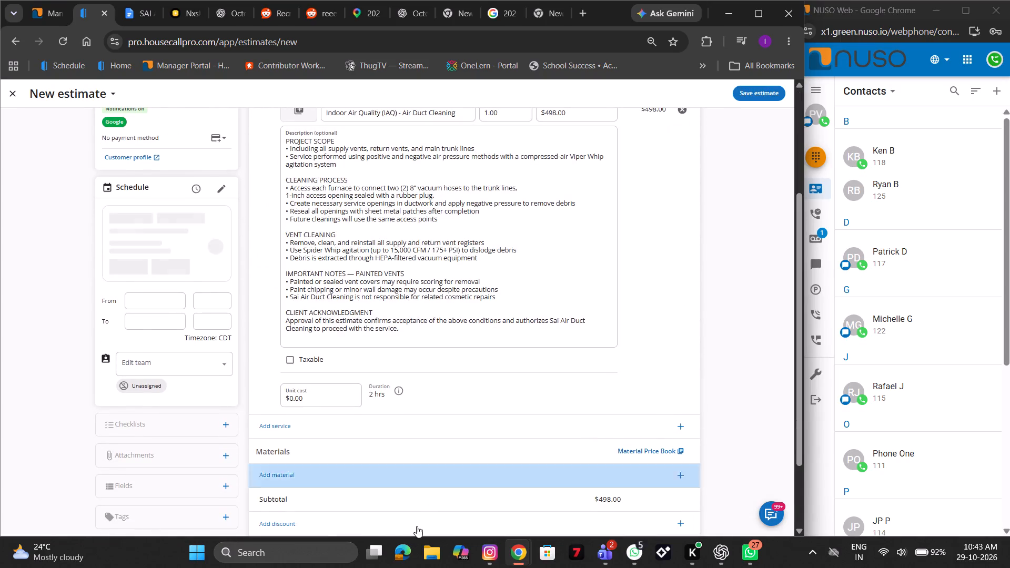
{"action": "left_click", "coordinate": [417, 526]}
{"action": "left_click", "coordinate": [470, 319]}
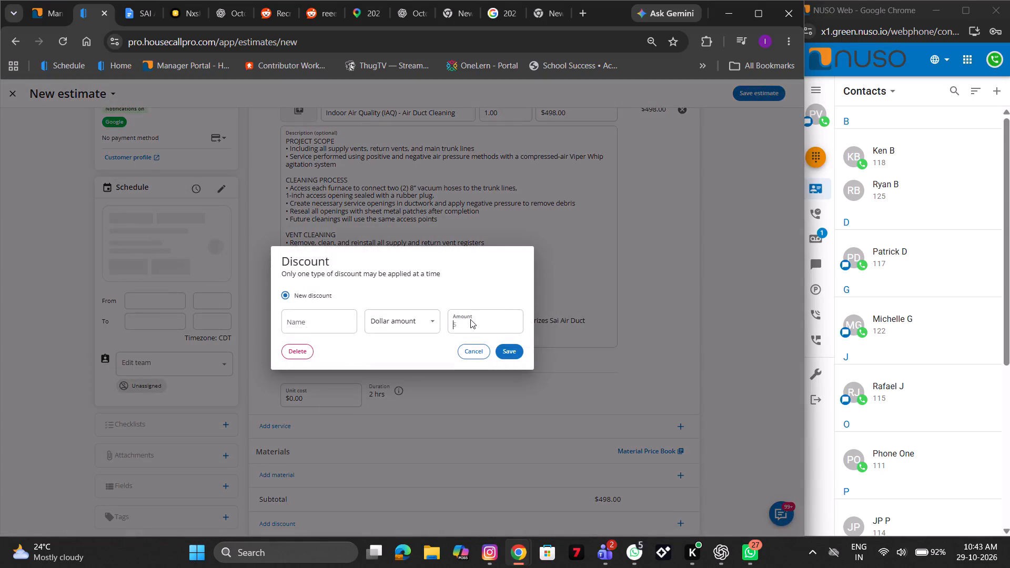
{"action": "left_click", "coordinate": [468, 324]}
{"action": "type", "text": "148"}
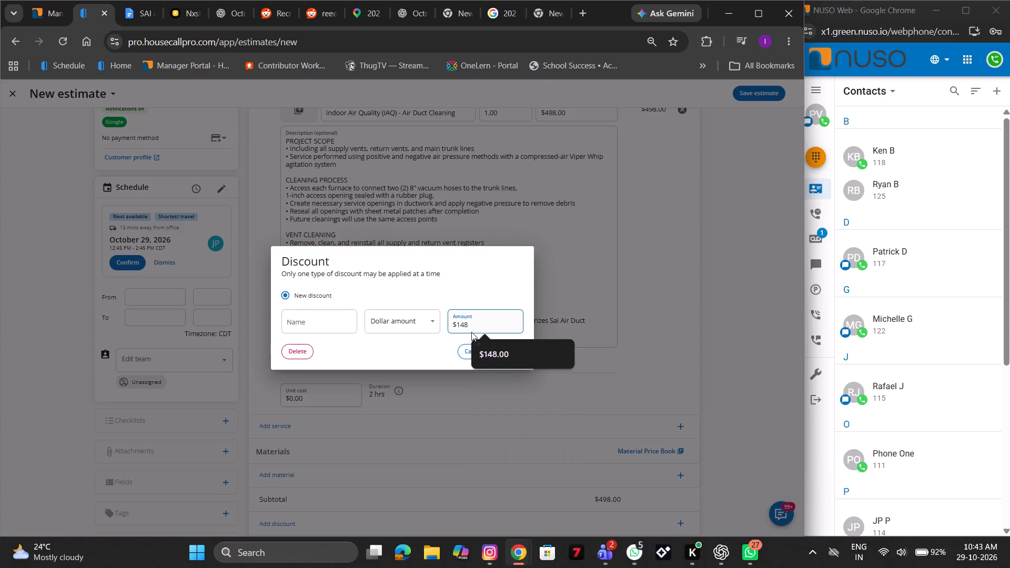
{"action": "left_click", "coordinate": [511, 364]}
{"action": "left_click", "coordinate": [514, 349]}
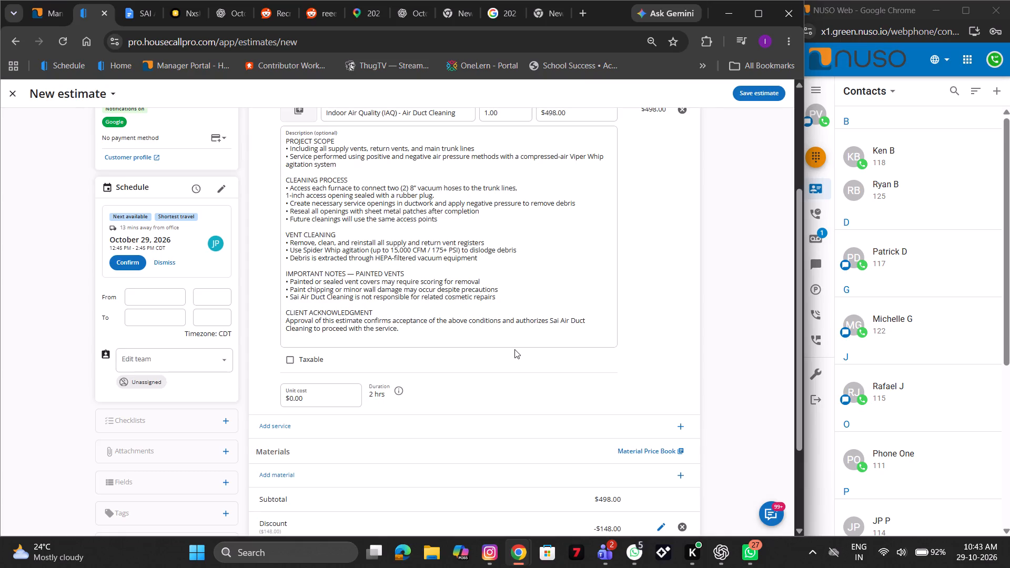
Save the new estimate.
{"action": "scroll", "coordinate": [514, 349], "scroll_direction": "down", "scroll_amount": 6}
{"action": "scroll", "coordinate": [514, 349], "scroll_direction": "up", "scroll_amount": 5}
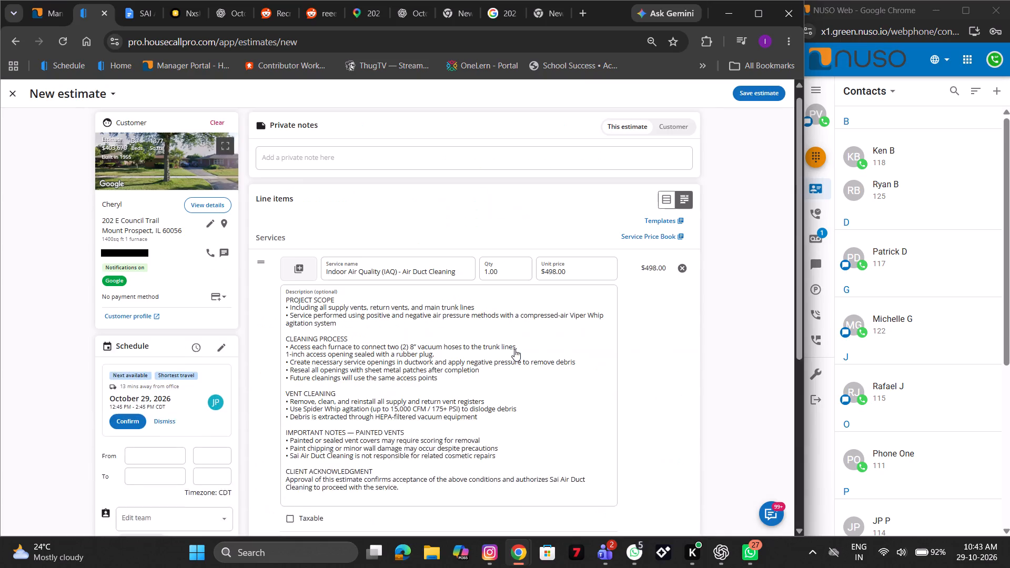
{"action": "left_click", "coordinate": [757, 97]}
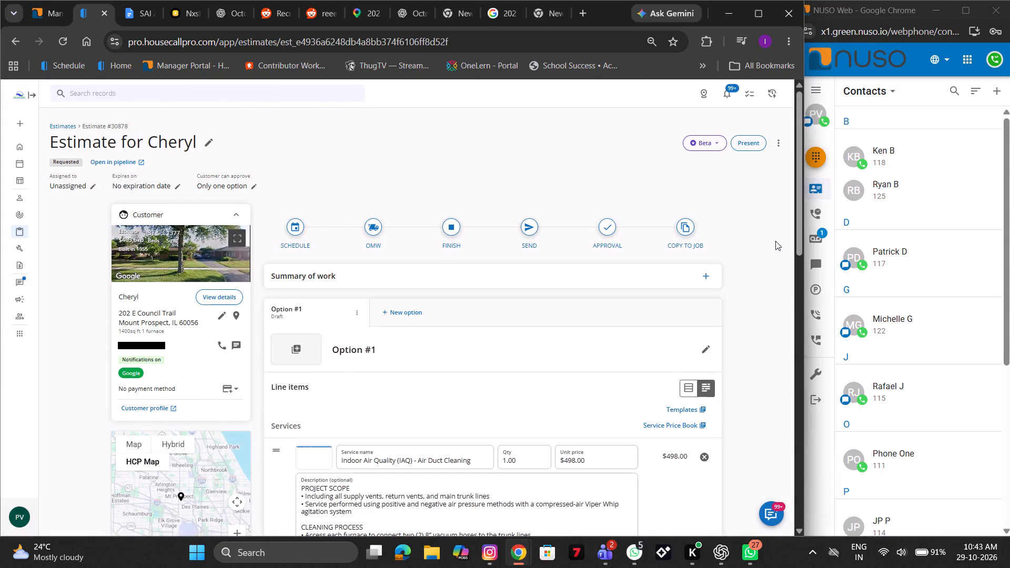
Send the estimate to the customer by text message only, with email delivery turned off.
{"action": "scroll", "coordinate": [778, 164], "scroll_direction": "down", "scroll_amount": 5}
{"action": "scroll", "coordinate": [778, 164], "scroll_direction": "up", "scroll_amount": 7}
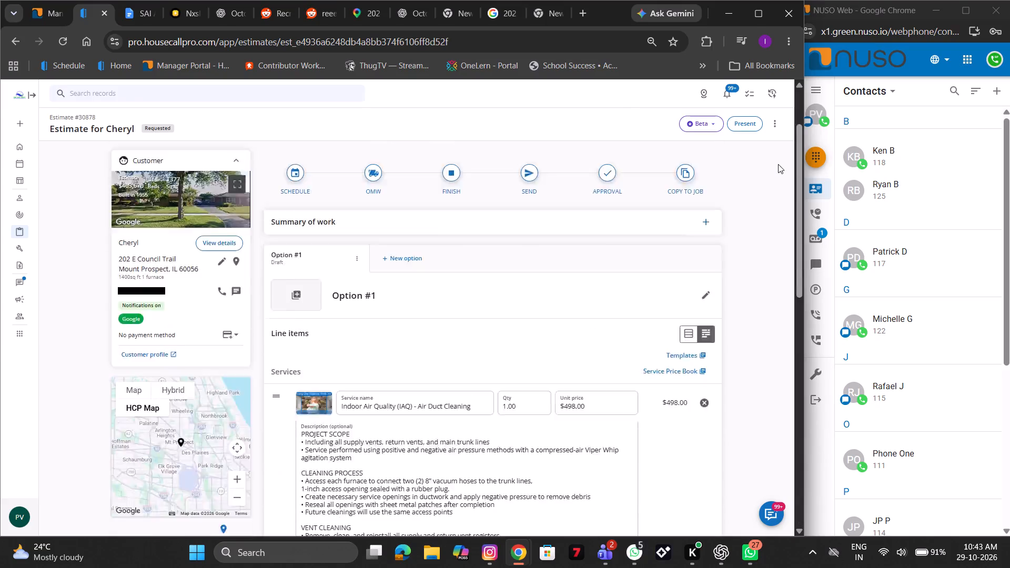
{"action": "left_click", "coordinate": [748, 148]}
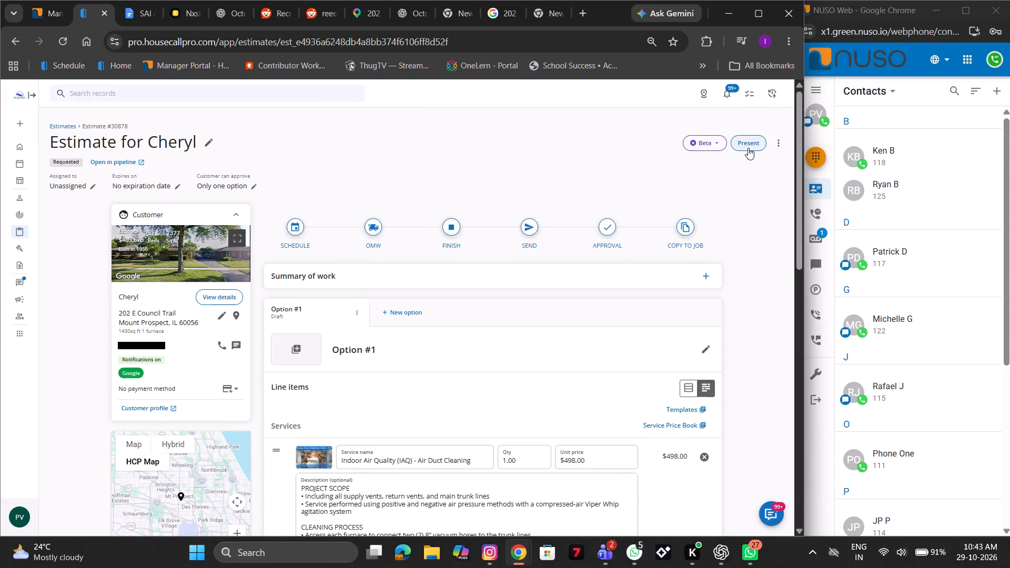
{"action": "left_click", "coordinate": [775, 97]}
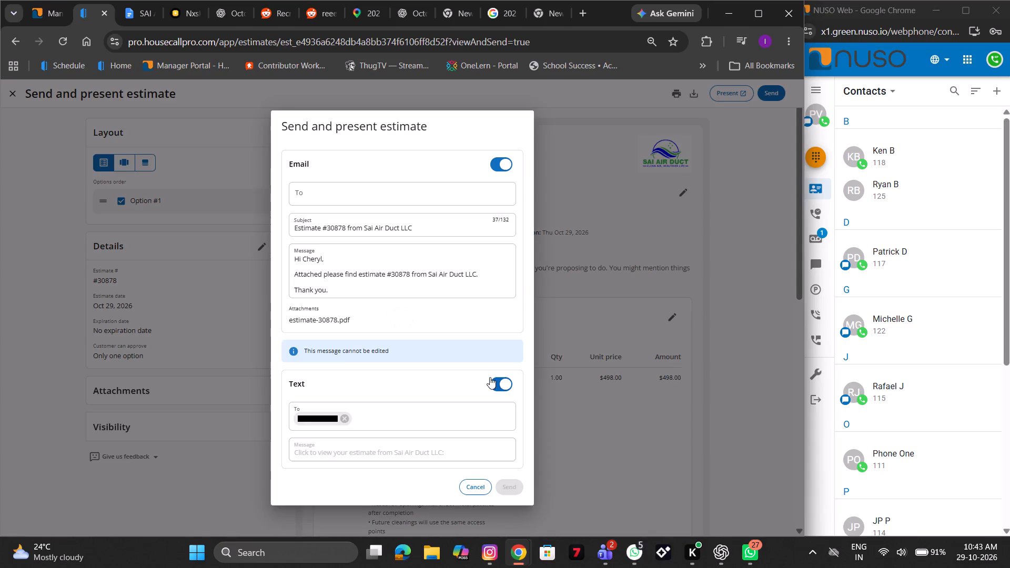
{"action": "left_click", "coordinate": [501, 157]}
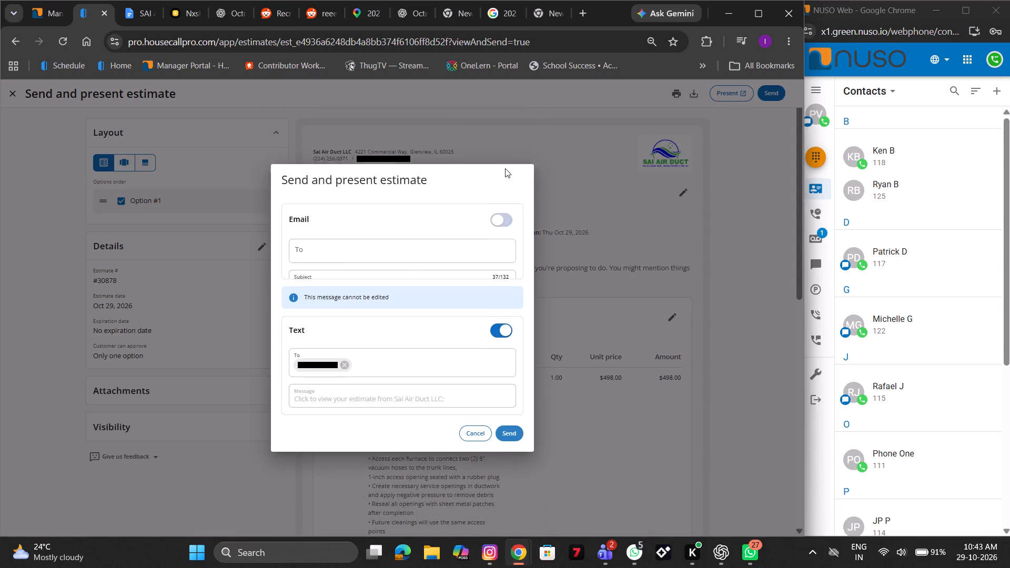
{"action": "left_click", "coordinate": [502, 413]}
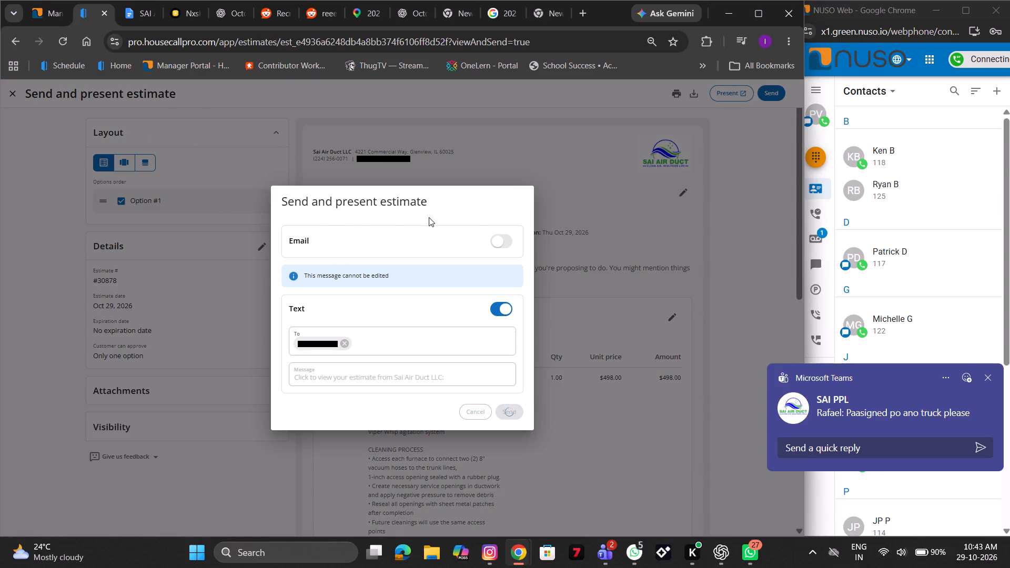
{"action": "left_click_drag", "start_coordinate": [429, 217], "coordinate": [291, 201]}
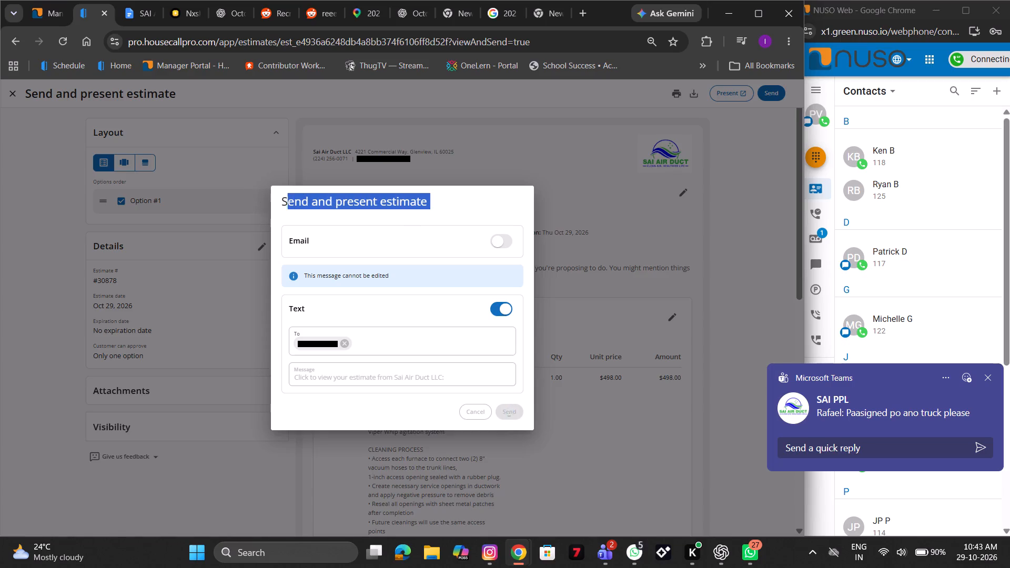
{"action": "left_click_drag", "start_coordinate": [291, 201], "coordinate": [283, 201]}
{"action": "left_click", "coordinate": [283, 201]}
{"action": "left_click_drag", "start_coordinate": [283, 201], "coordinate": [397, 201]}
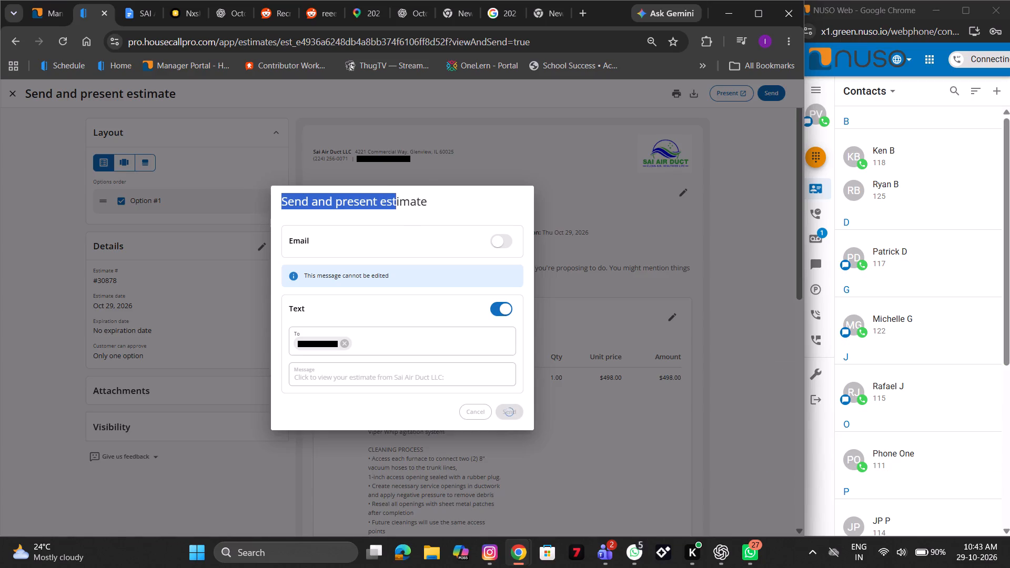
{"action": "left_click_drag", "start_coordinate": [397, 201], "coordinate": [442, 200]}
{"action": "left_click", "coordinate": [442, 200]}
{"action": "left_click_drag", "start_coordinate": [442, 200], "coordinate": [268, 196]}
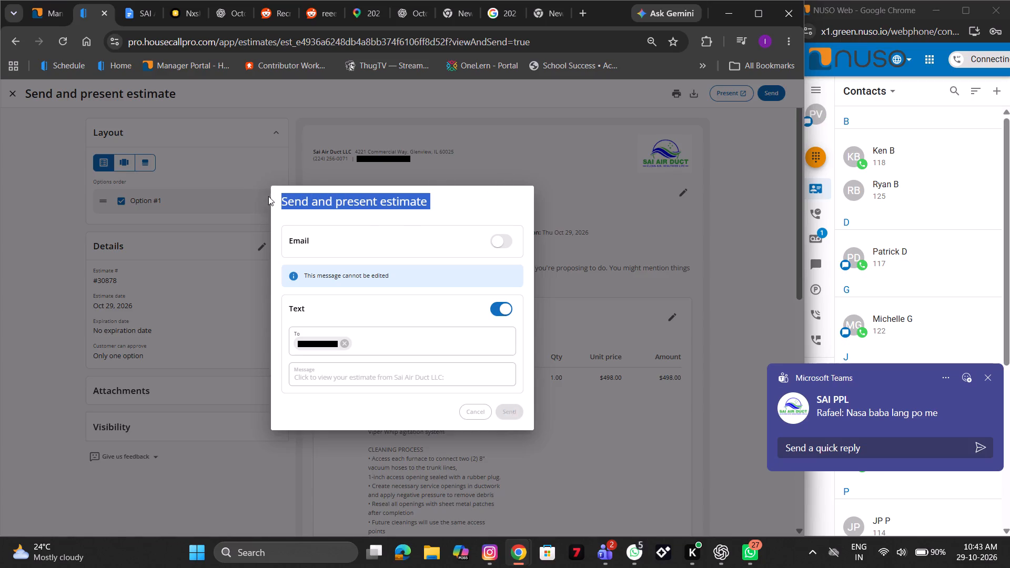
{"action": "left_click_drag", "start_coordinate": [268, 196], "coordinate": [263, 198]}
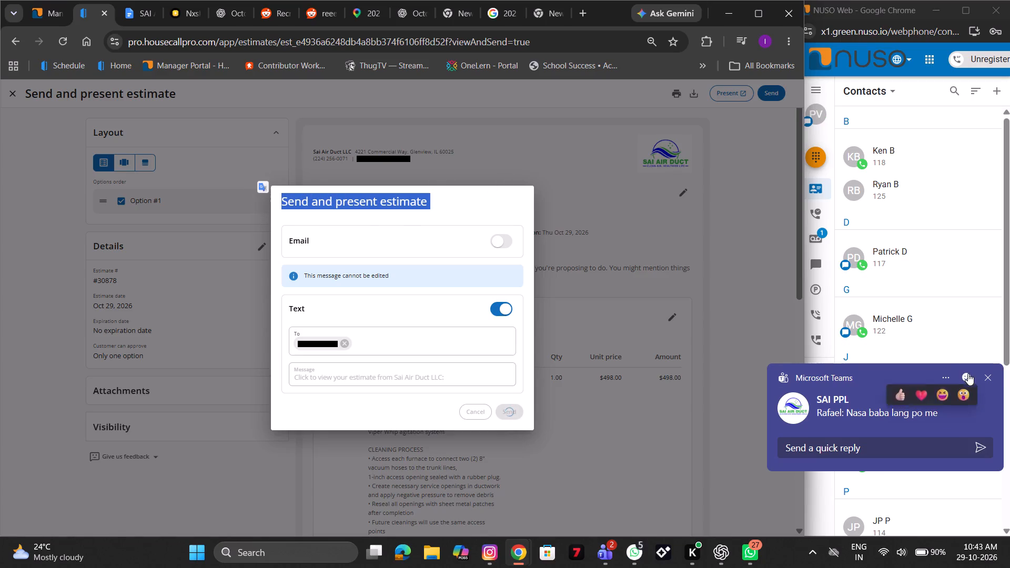
Dismiss the Microsoft Teams message notification.
{"action": "left_click", "coordinate": [992, 373]}
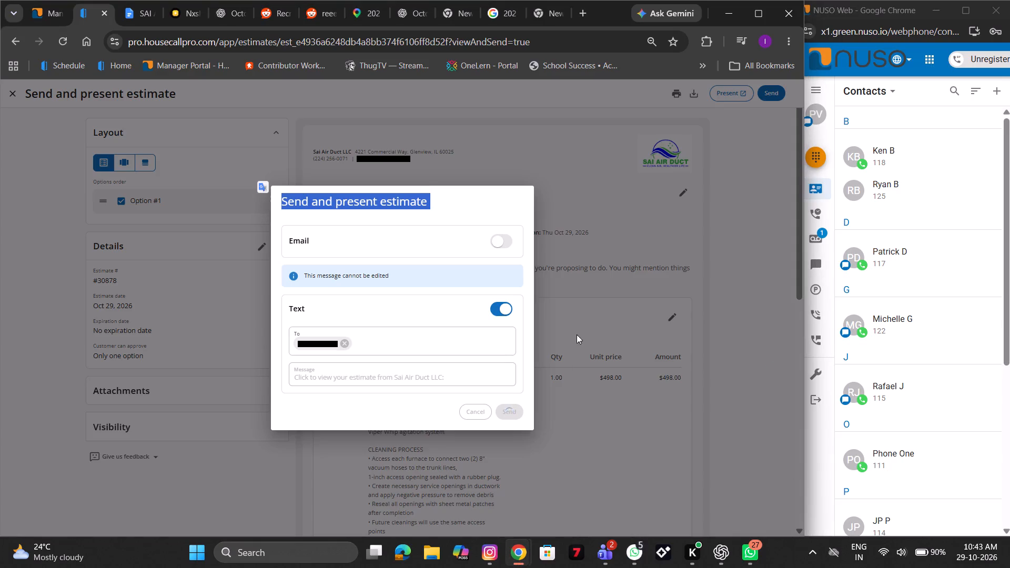
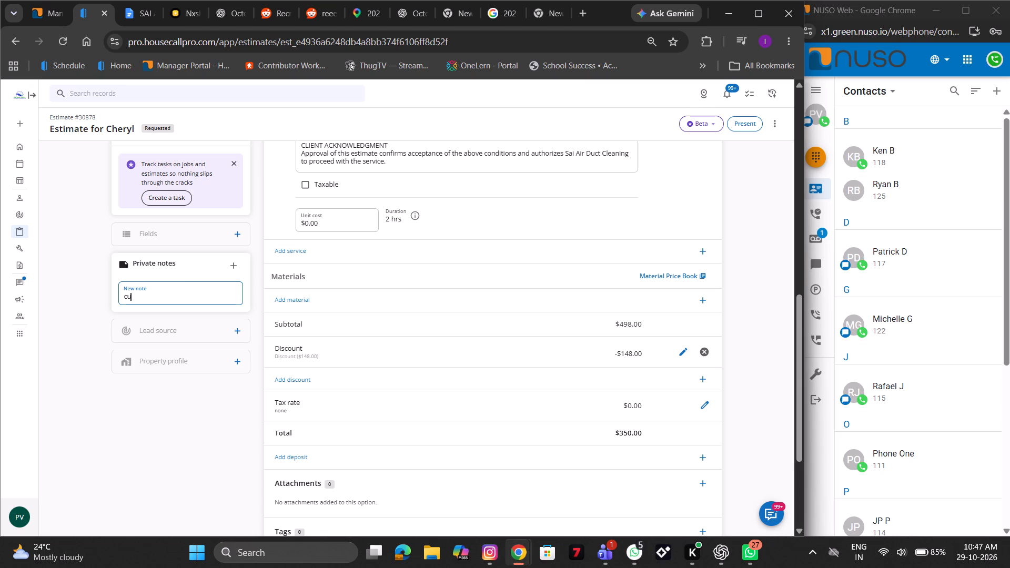
Write in the estimate's new private note: "customer is looking for air duct cleaning. 1400sq ft 1 furnace".
{"action": "type", "text": "tomer is look"}
{"action": "type", "text": "ing for air duc"}
{"action": "type", "text": "t cleaning"}
{"action": "key", "text": "space"}
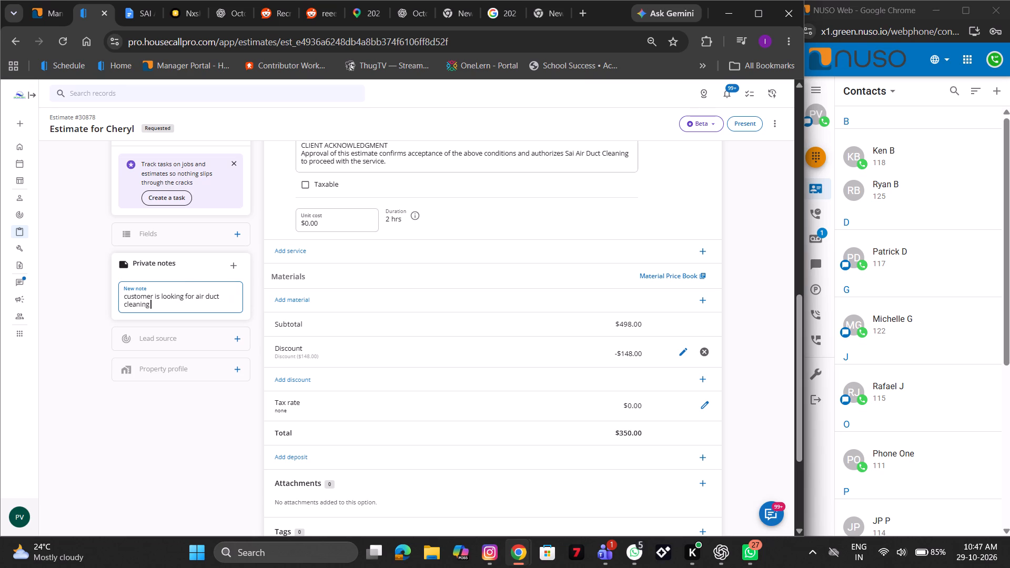
{"action": "key", "text": "BackSpace"}
{"action": "type", "text": "."}
{"action": "key", "text": "space"}
{"action": "type", "text": "1400sq ft q"}
{"action": "key", "text": "space"}
{"action": "key", "text": "BackSpace"}
{"action": "key", "text": "BackSpace"}
{"action": "type", "text": "1 furnace"}
{"action": "key", "text": "space"}
Continue the private note with "i explained him about the service".
{"action": "key", "text": "e"}
{"action": "key", "text": "BackSpace"}
{"action": "type", "text": "i epx"}
{"action": "key", "text": "BackSpace"}
{"action": "key", "text": "BackSpace"}
{"action": "type", "text": "xplaine"}
{"action": "key", "text": "space"}
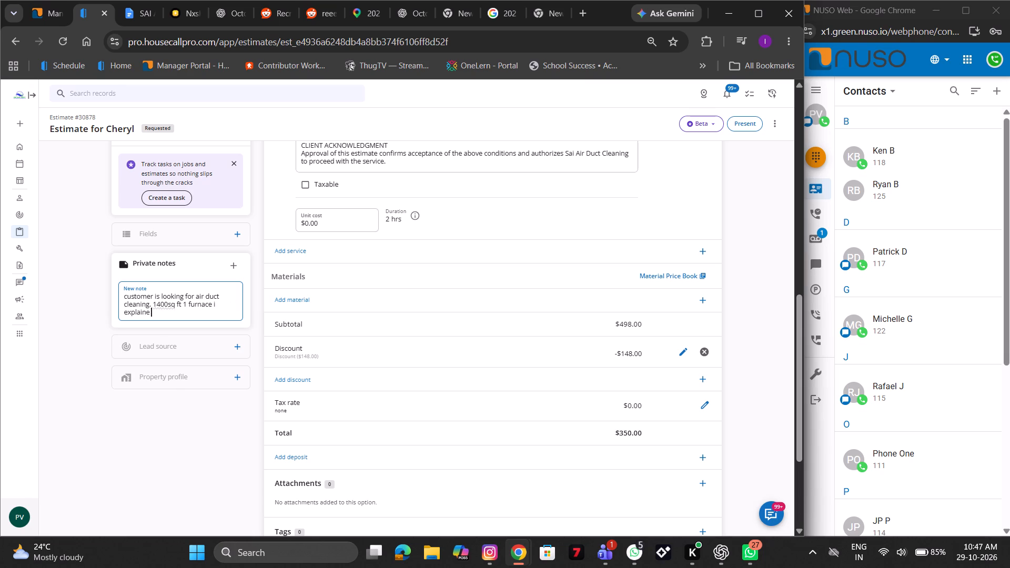
{"action": "key", "text": "BackSpace"}
{"action": "type", "text": "d him"}
{"action": "key", "text": "space"}
{"action": "type", "text": "about the service"}
{"action": "key", "text": "space"}
{"action": "key", "text": "e"}
{"action": "key", "text": "BackSpace"}
Remove the space before "1400sq ft" in the private note.
{"action": "left_click", "coordinate": [156, 305]}
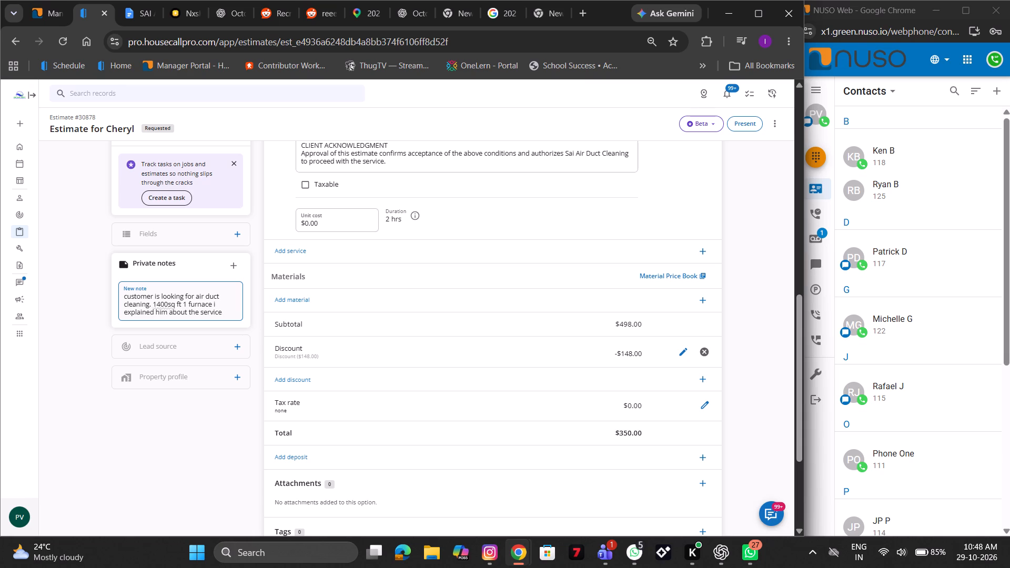
{"action": "left_click", "coordinate": [153, 304]}
{"action": "key", "text": "BackSpace"}
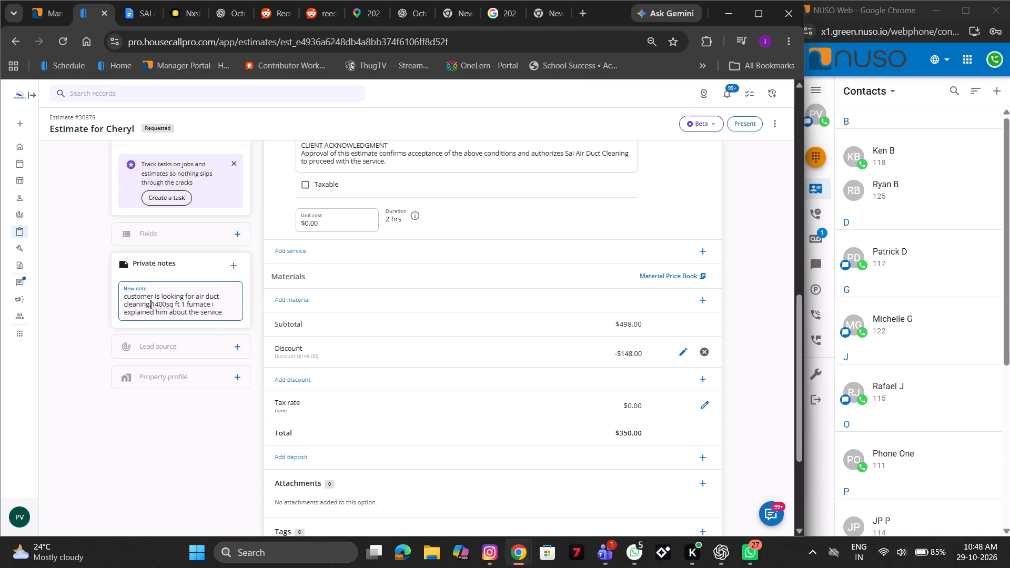
Extend the end of the private note with "and what we do.".
{"action": "left_click", "coordinate": [230, 315]}
{"action": "type", "text": "and what we so"}
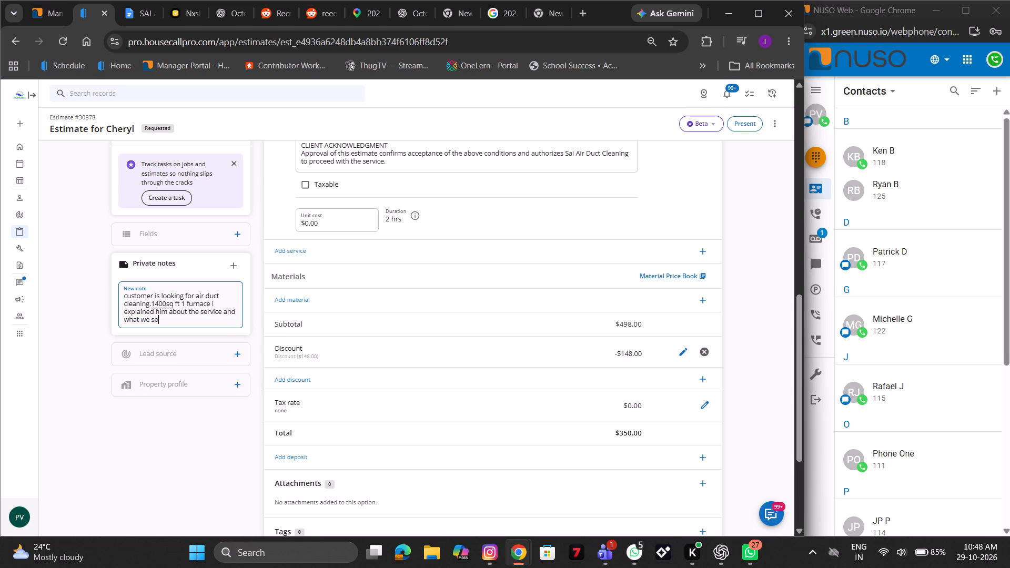
{"action": "key", "text": "BackSpace"}
{"action": "key", "text": "BackSpace"}
{"action": "type", "text": "do"}
{"action": "key", "text": "BackSpace"}
{"action": "type", "text": "o. I i"}
Record the first price in the private note as "Initially quoted $398".
{"action": "key", "text": "BackSpace"}
{"action": "key", "text": "BackSpace"}
{"action": "type", "text": "nitall"}
{"action": "key", "text": "BackSpace"}
{"action": "key", "text": "BackSpace"}
{"action": "key", "text": "BackSpace"}
{"action": "type", "text": "ially quote d"}
{"action": "key", "text": "BackSpace"}
{"action": "key", "text": "BackSpace"}
{"action": "type", "text": "d $3"}
{"action": "type", "text": "98"}
{"action": "key", "text": "space"}
Add the negotiated price to the private note: "after negotiation quoted $350 with sanitization.".
{"action": "type", "text": "after negotiation quoted $34"}
{"action": "key", "text": "BackSpace"}
{"action": "type", "text": "5o"}
{"action": "key", "text": "space"}
{"action": "key", "text": "BackSpace"}
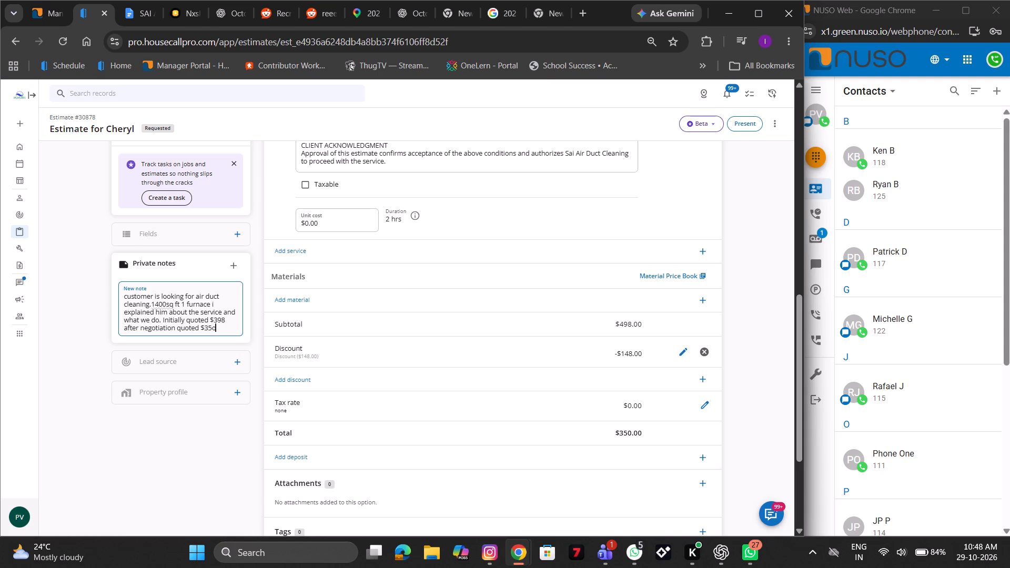
{"action": "key", "text": "BackSpace"}
{"action": "type", "text": "o"}
{"action": "key", "text": "space"}
{"action": "key", "text": "BackSpace"}
{"action": "key", "text": "BackSpace"}
{"action": "key", "text": "9"}
{"action": "key", "text": "BackSpace"}
{"action": "type", "text": "0 f"}
{"action": "key", "text": "BackSpace"}
{"action": "type", "text": "with sanitization"}
{"action": "type", "text": ". BS"}
Continue the private note with the customer's response: "She said she is shopping around".
{"action": "key", "text": "shift+BackSpace"}
{"action": "key", "text": "shift+BackSpace"}
{"action": "type", "text": "SHe"}
{"action": "key", "text": "space"}
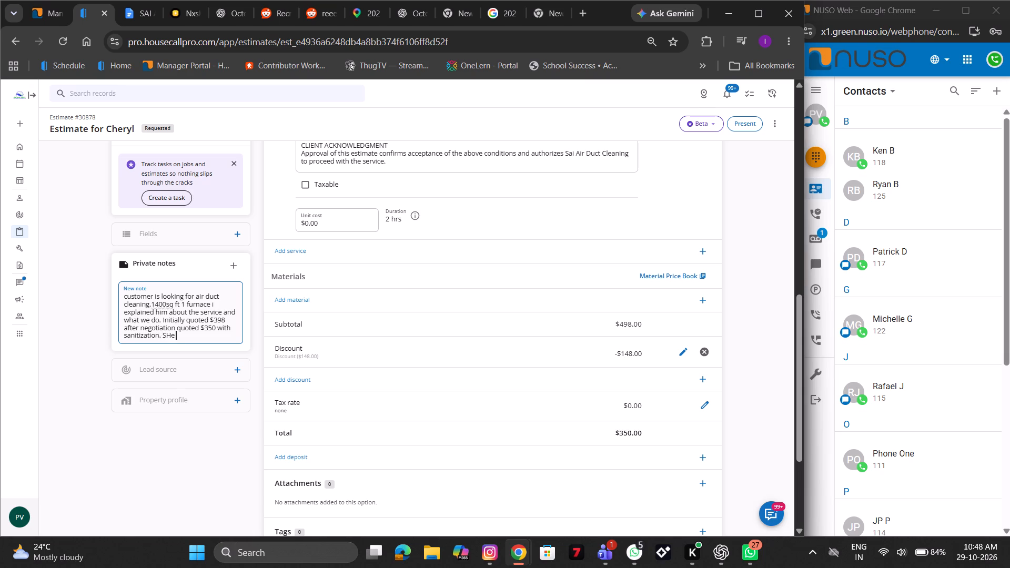
{"action": "key", "text": "BackSpace"}
{"action": "key", "text": "BackSpace"}
{"action": "key", "text": "BackSpace"}
{"action": "type", "text": "he said she is shopping aor"}
{"action": "key", "text": "BackSpace"}
{"action": "key", "text": "BackSpace"}
{"action": "type", "text": "round eir"}
{"action": "key", "text": "BackSpace"}
{"action": "key", "text": "BackSpace"}
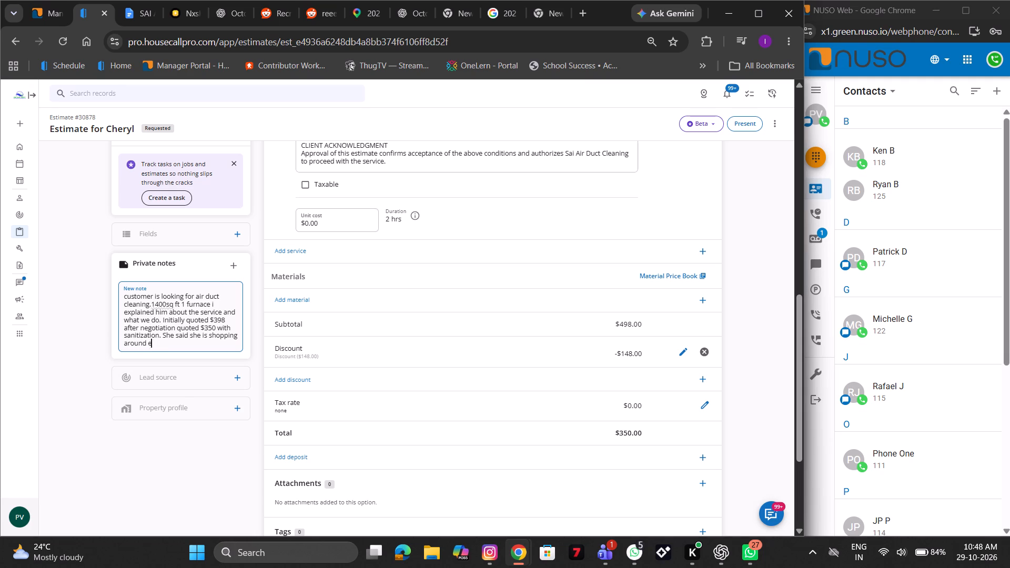
{"action": "key", "text": "r"}
{"action": "key", "text": "BackSpace"}
{"action": "key", "text": "BackSpace"}
Continue the customer's response in the private note with "right now and she don't know".
{"action": "type", "text": "right now and she don;t"}
{"action": "key", "text": "BackSpace"}
{"action": "key", "text": "BackSpace"}
{"action": "type", "text": ";t"}
{"action": "key", "text": "space"}
{"action": "key", "text": "BackSpace"}
{"action": "key", "text": "BackSpace"}
{"action": "key", "text": "BackSpace"}
{"action": "type", "text": "'t know aht"}
{"action": "key", "text": "BackSpace"}
{"action": "key", "text": "BackSpace"}
{"action": "key", "text": "BackSpace"}
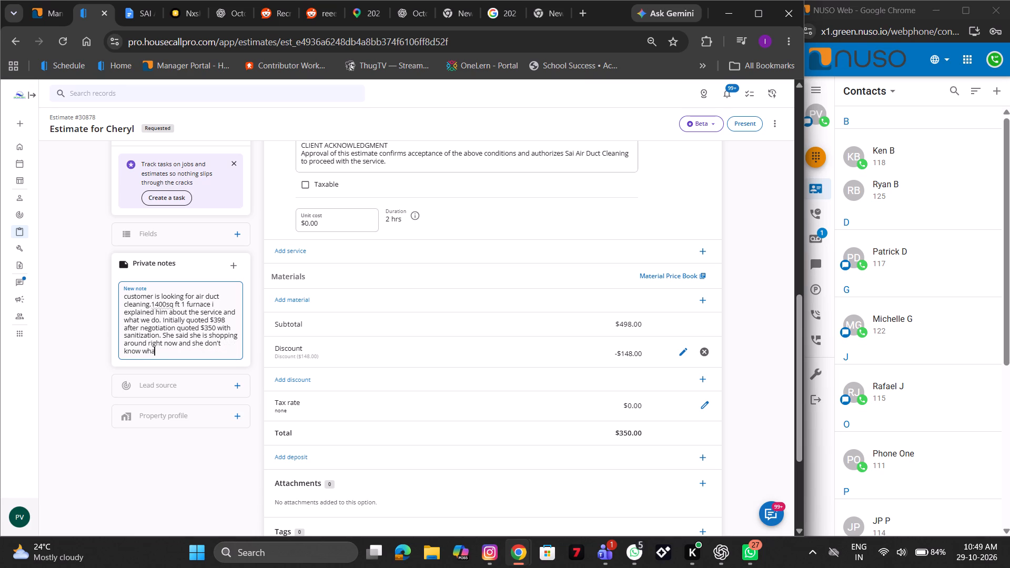